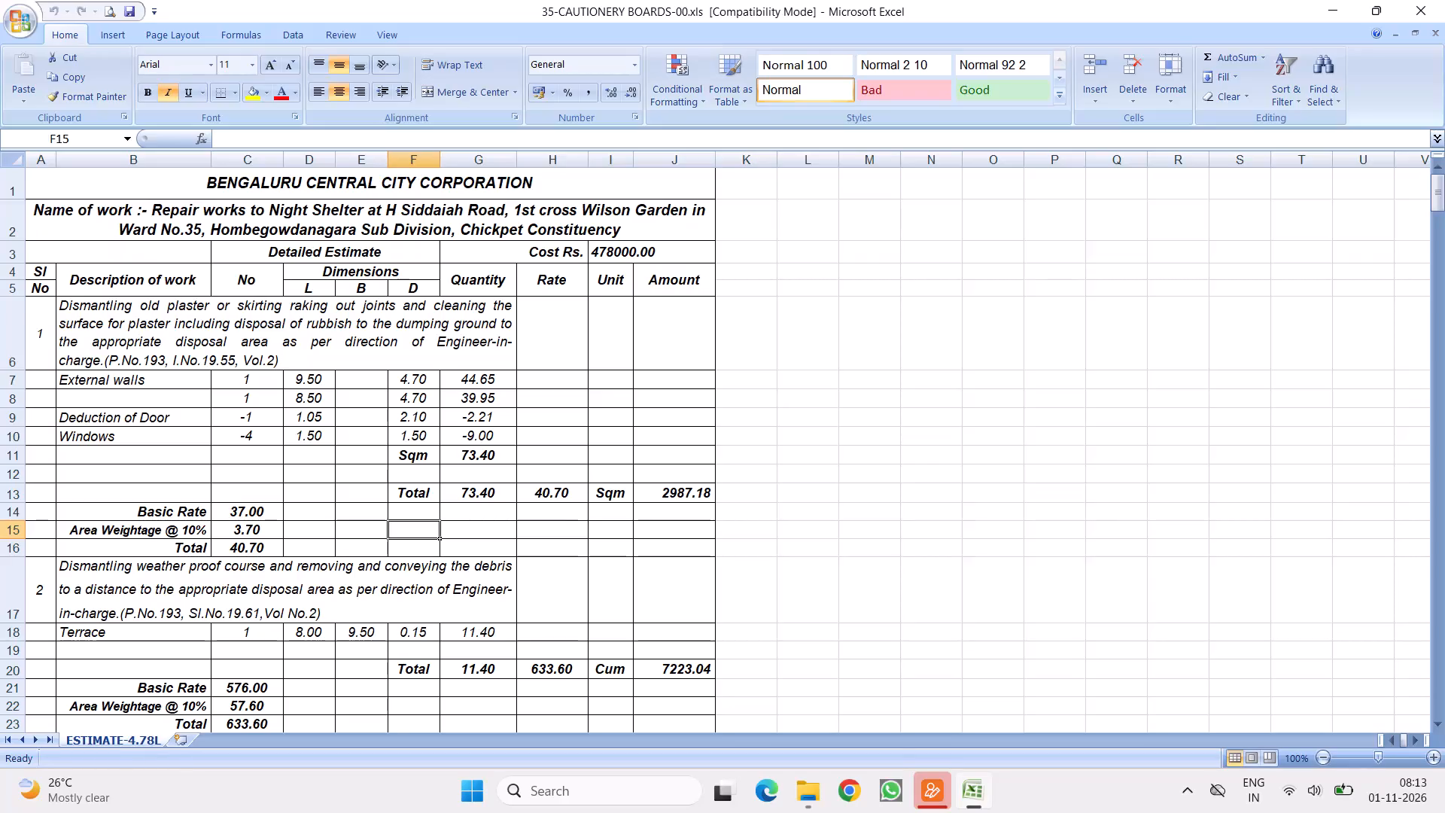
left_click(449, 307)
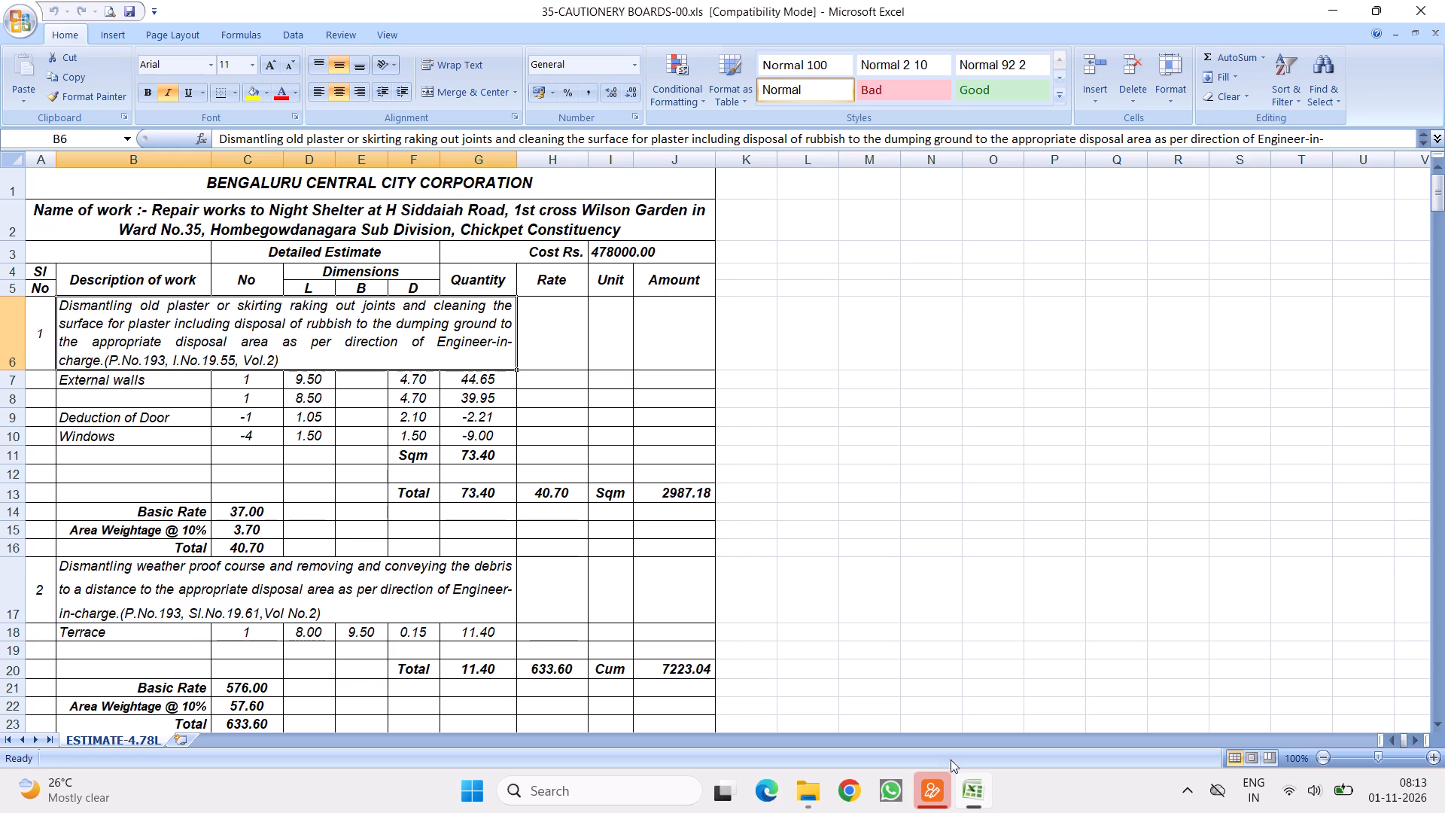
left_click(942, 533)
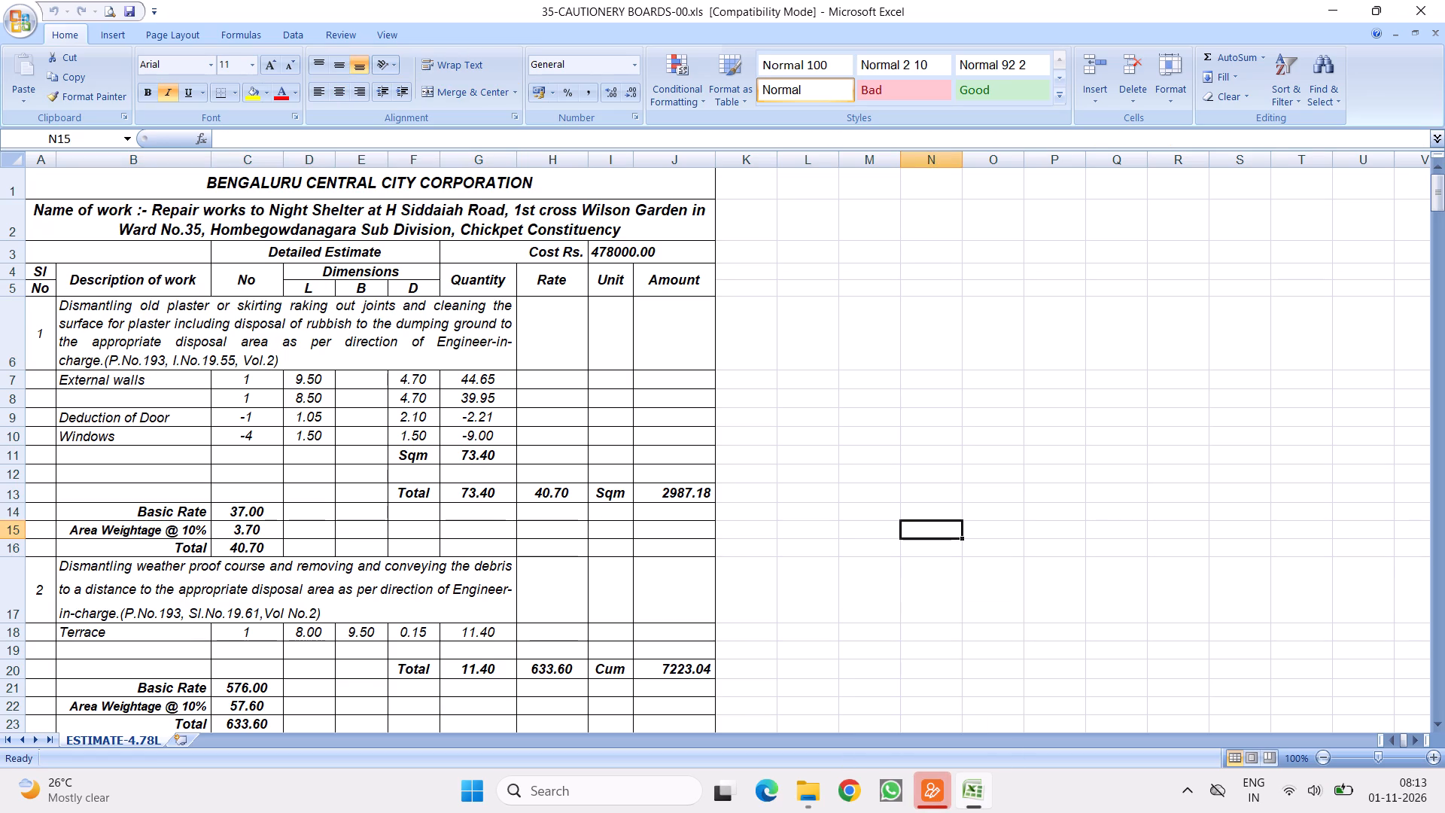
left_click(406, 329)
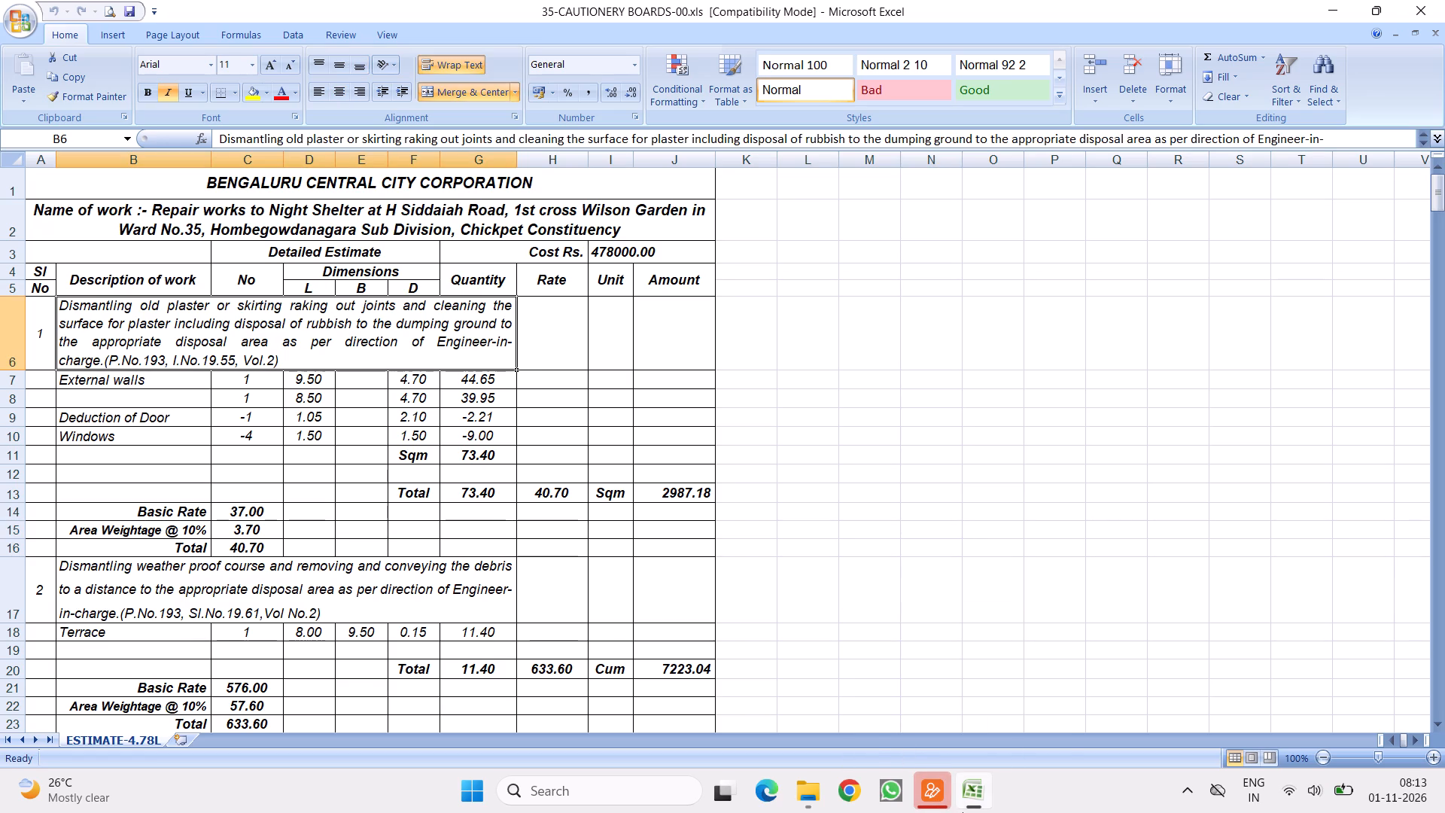
In File Explorer, open the (08.10.25 & 4-7-26 Issue Rate) drain and road estimate workbook from the 11-BBMP ESTIMATES FOR WARDS SR OF 2023-24 folder.
left_click(808, 790)
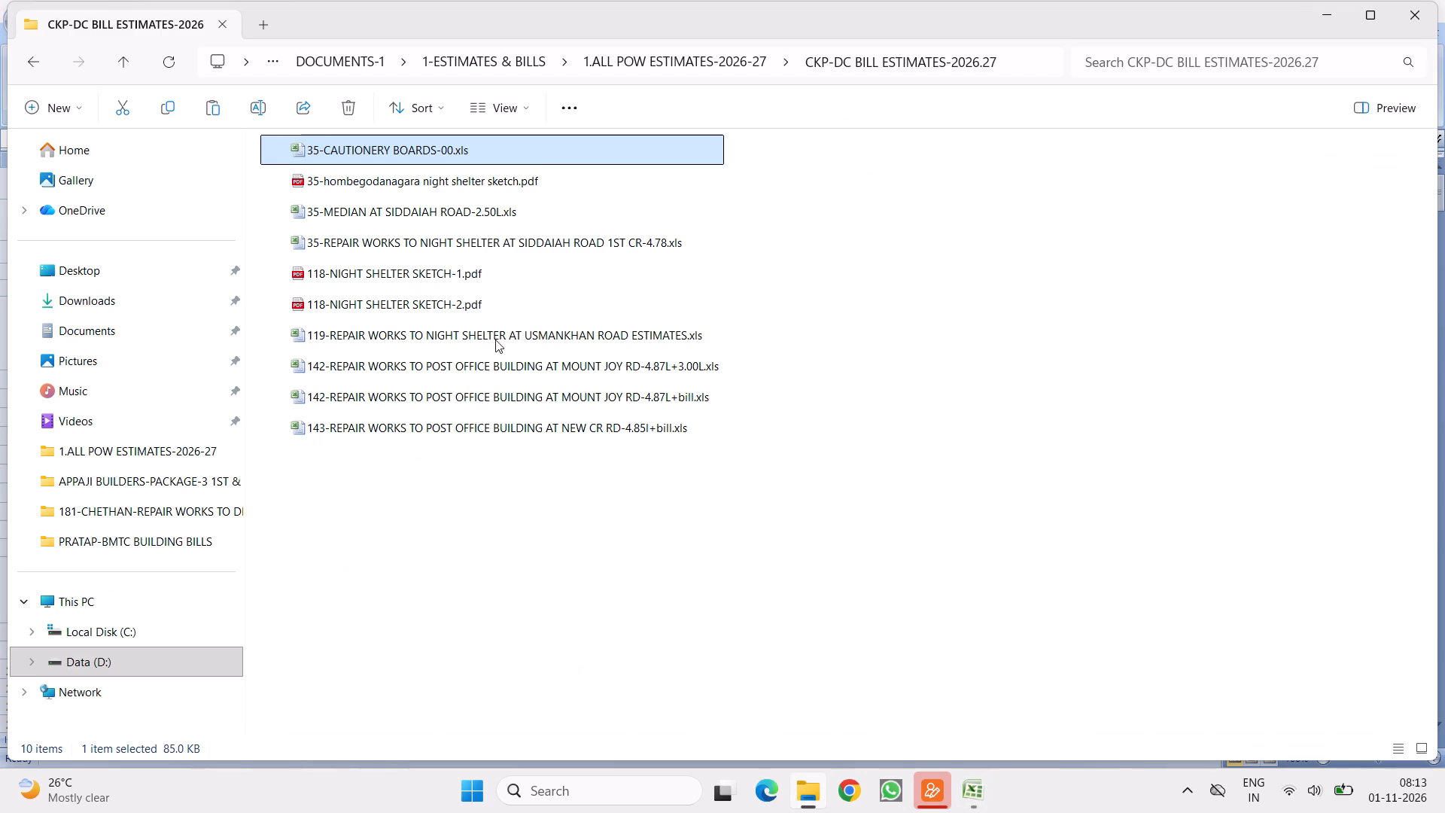
left_click(30, 59)
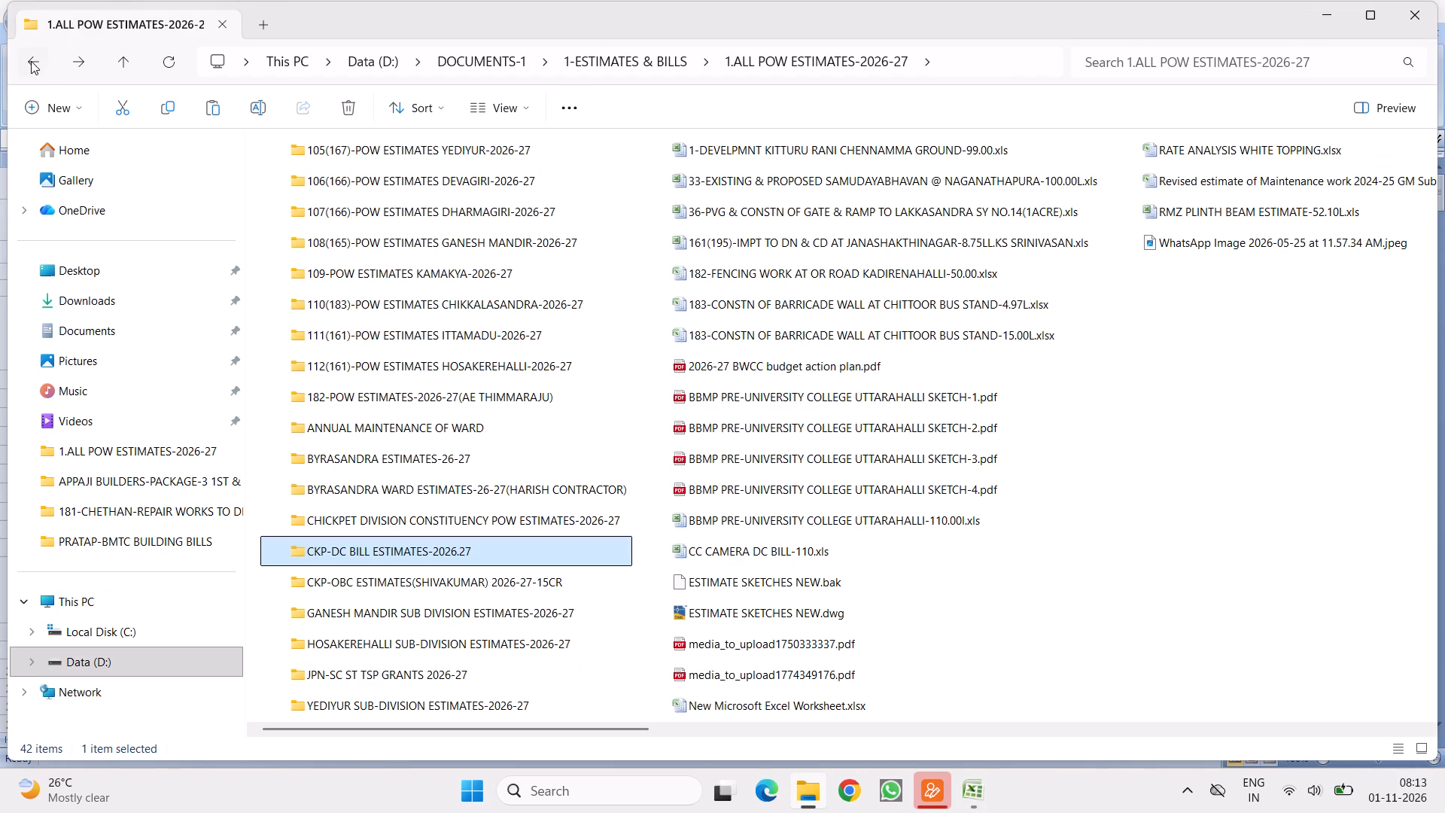
left_click(31, 60)
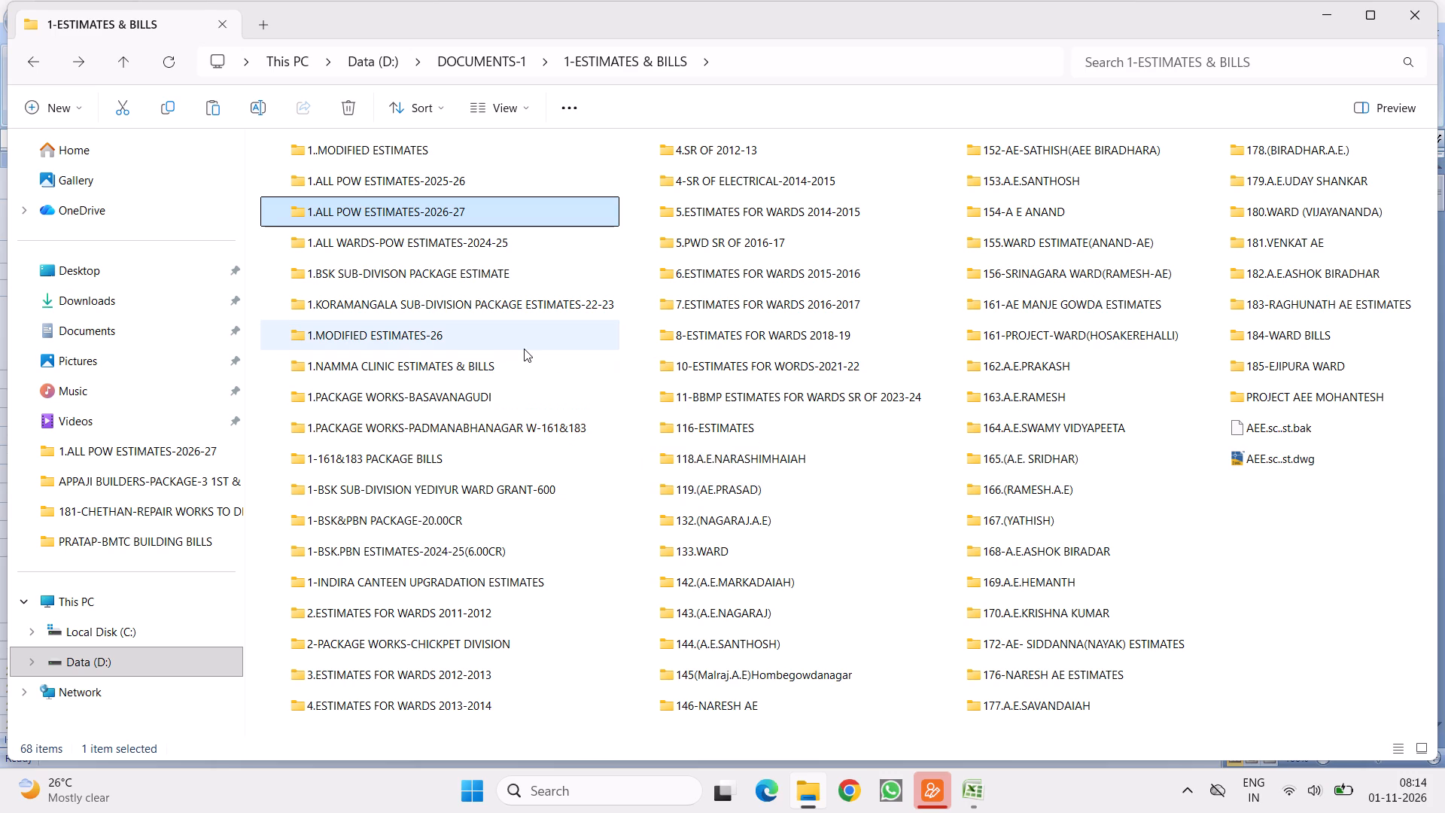
double_click(825, 400)
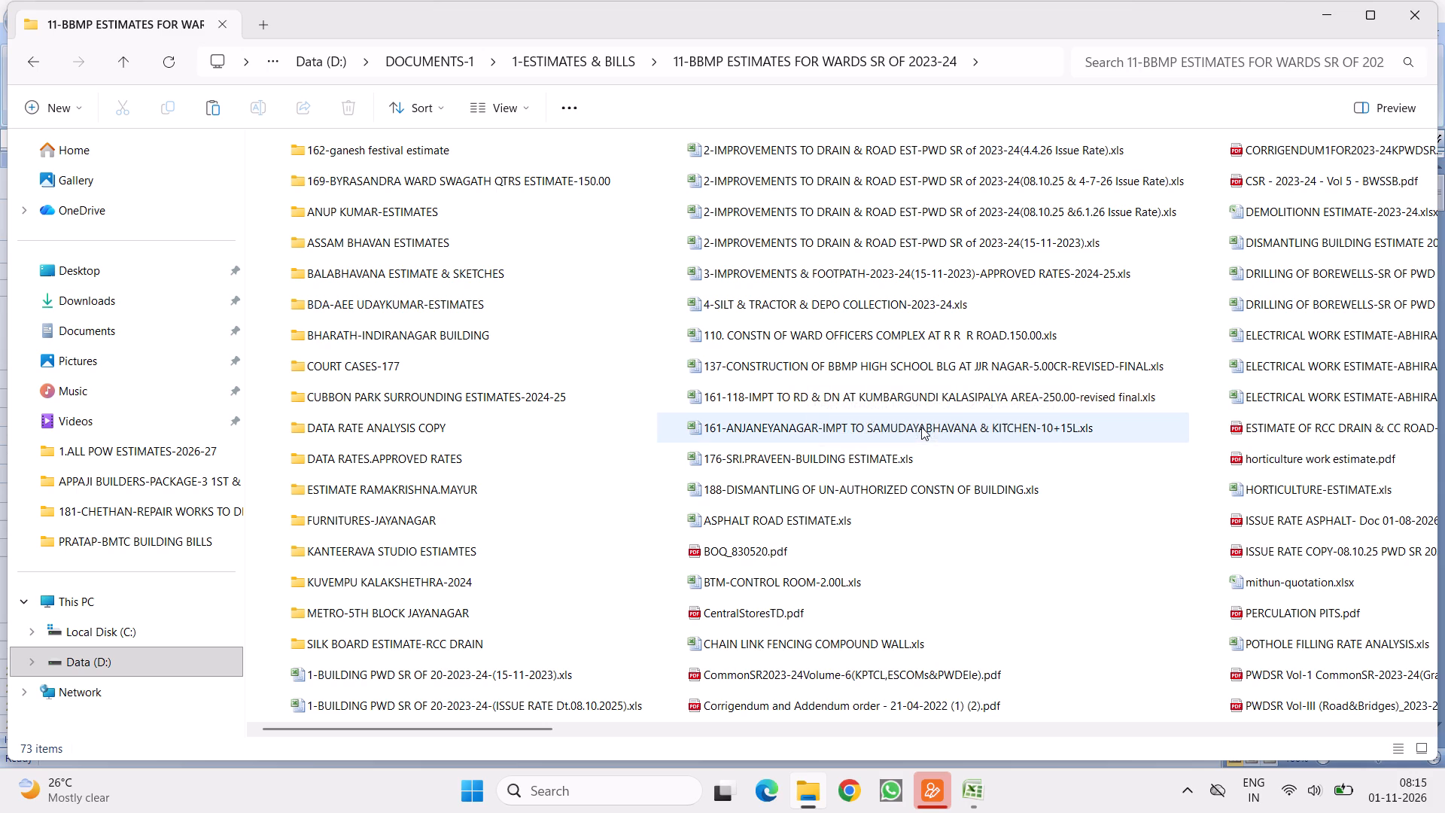
double_click(954, 182)
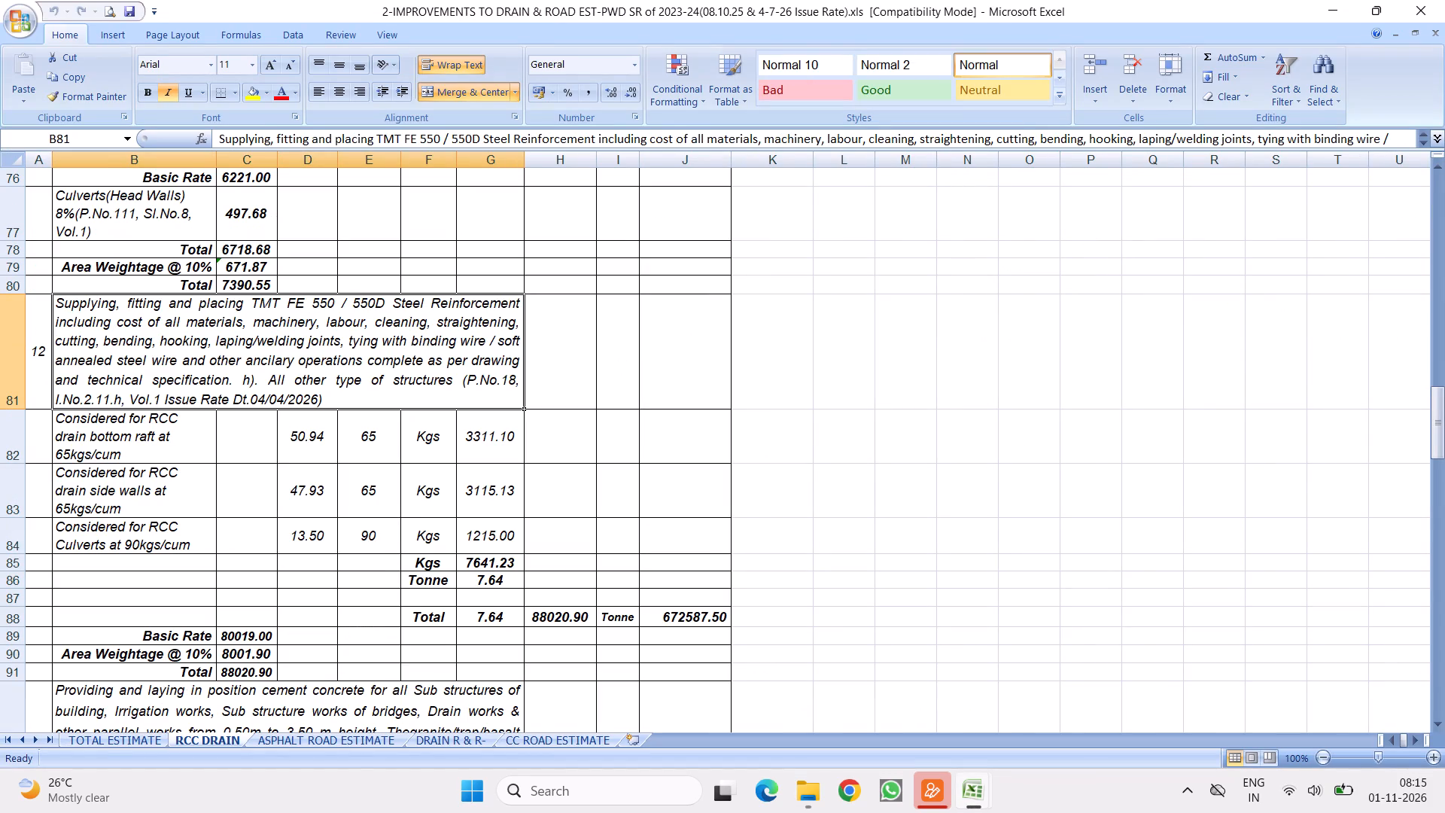
Review the work items on the ASPHALT ROAD ESTIMATE sheet, from the closing totals back towards the first items.
left_click(340, 738)
scroll(404, 353, "up", 2)
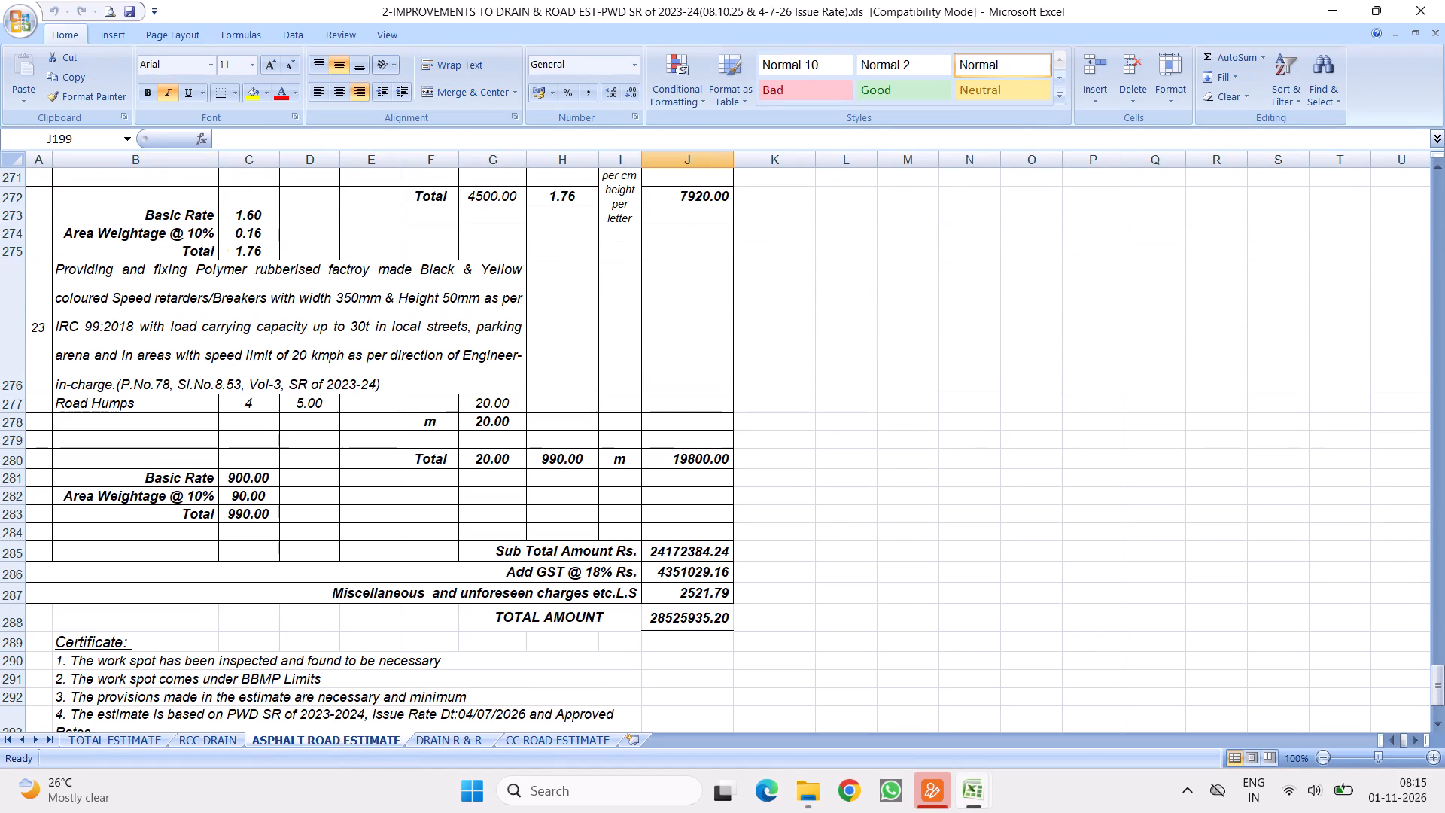
scroll(364, 353, "up", 7)
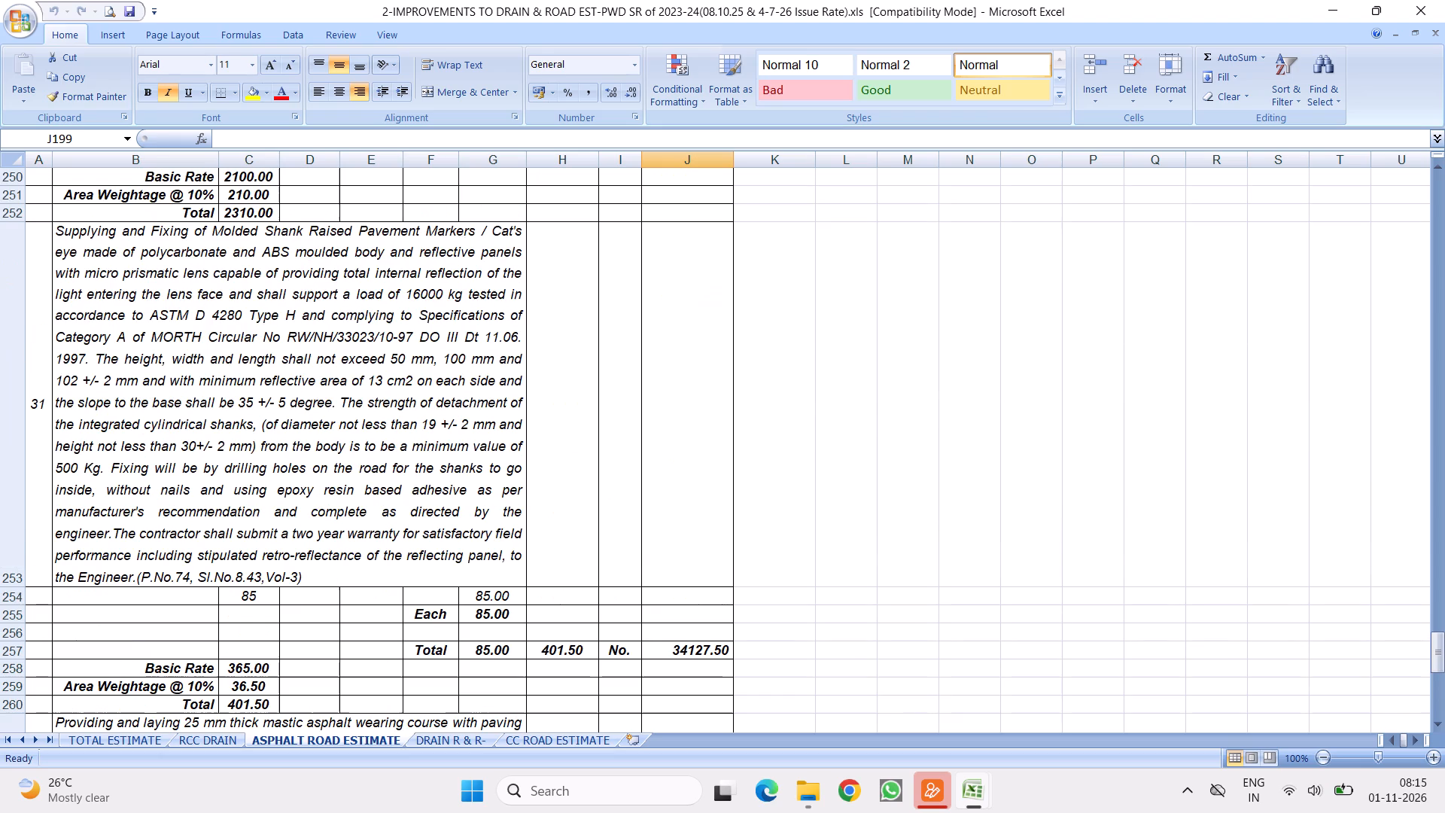
scroll(357, 349, "up", 18)
scroll(391, 317, "up", 18)
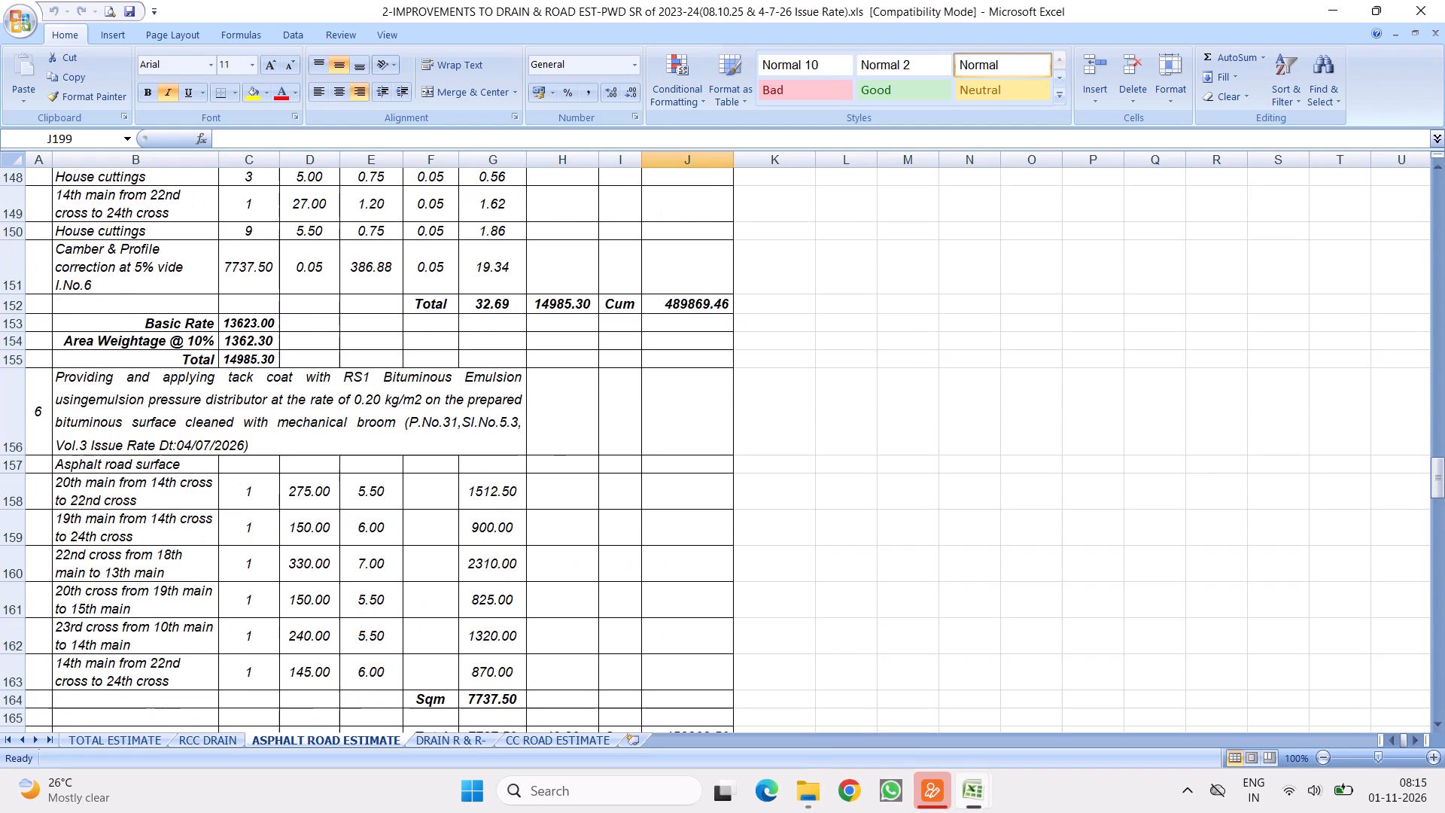
scroll(391, 317, "up", 11)
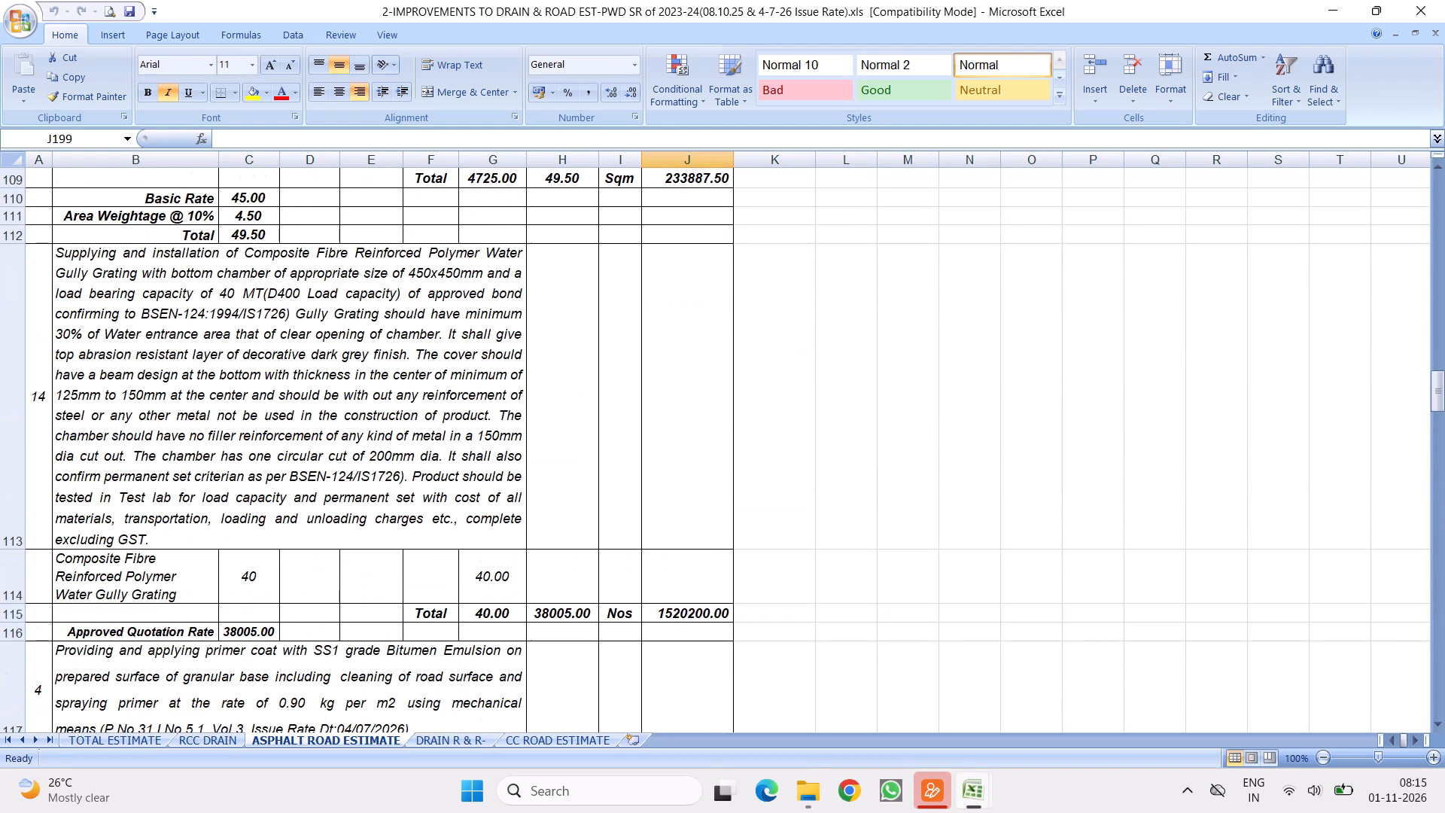
scroll(391, 317, "up", 19)
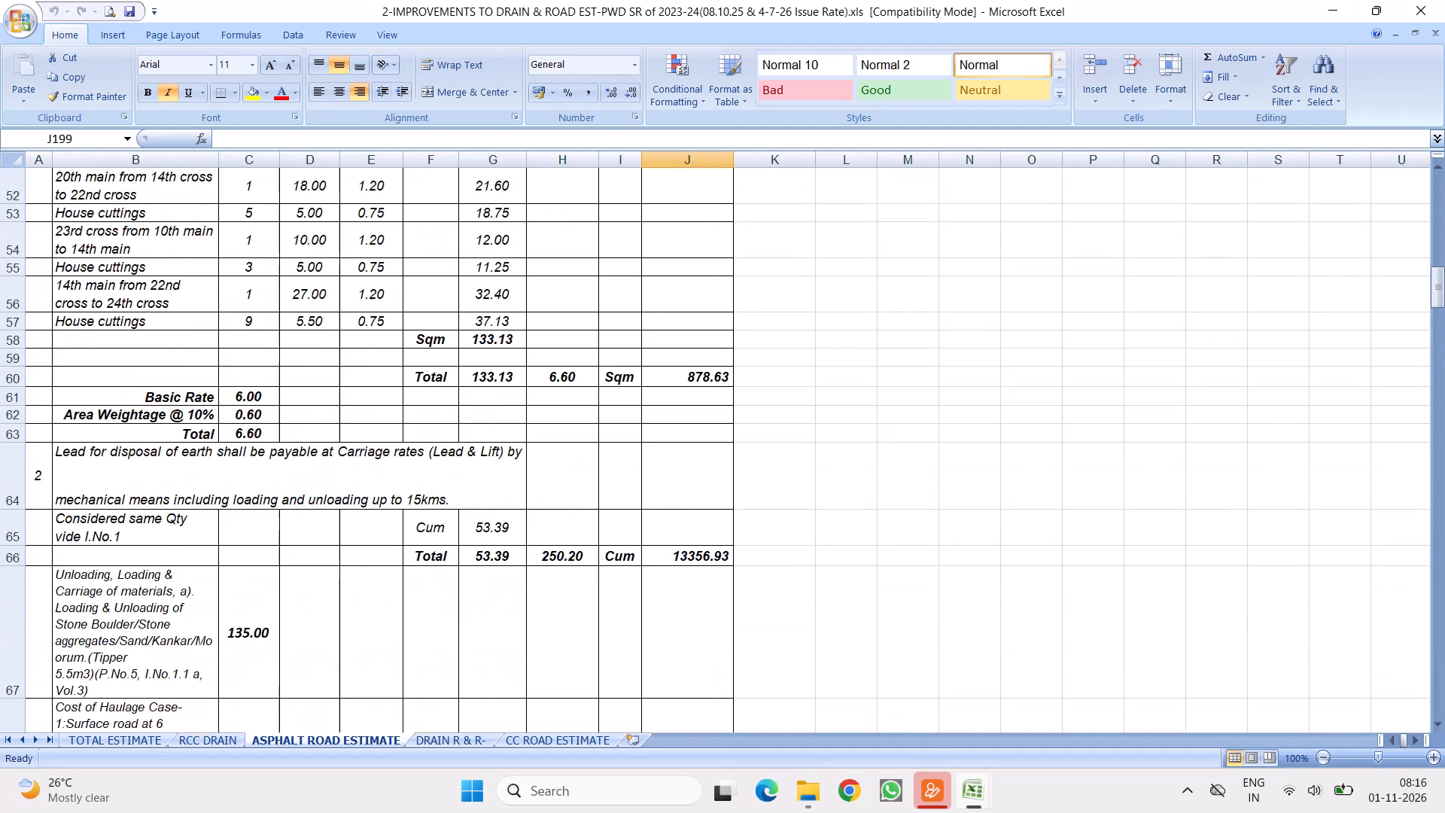
scroll(391, 317, "up", 12)
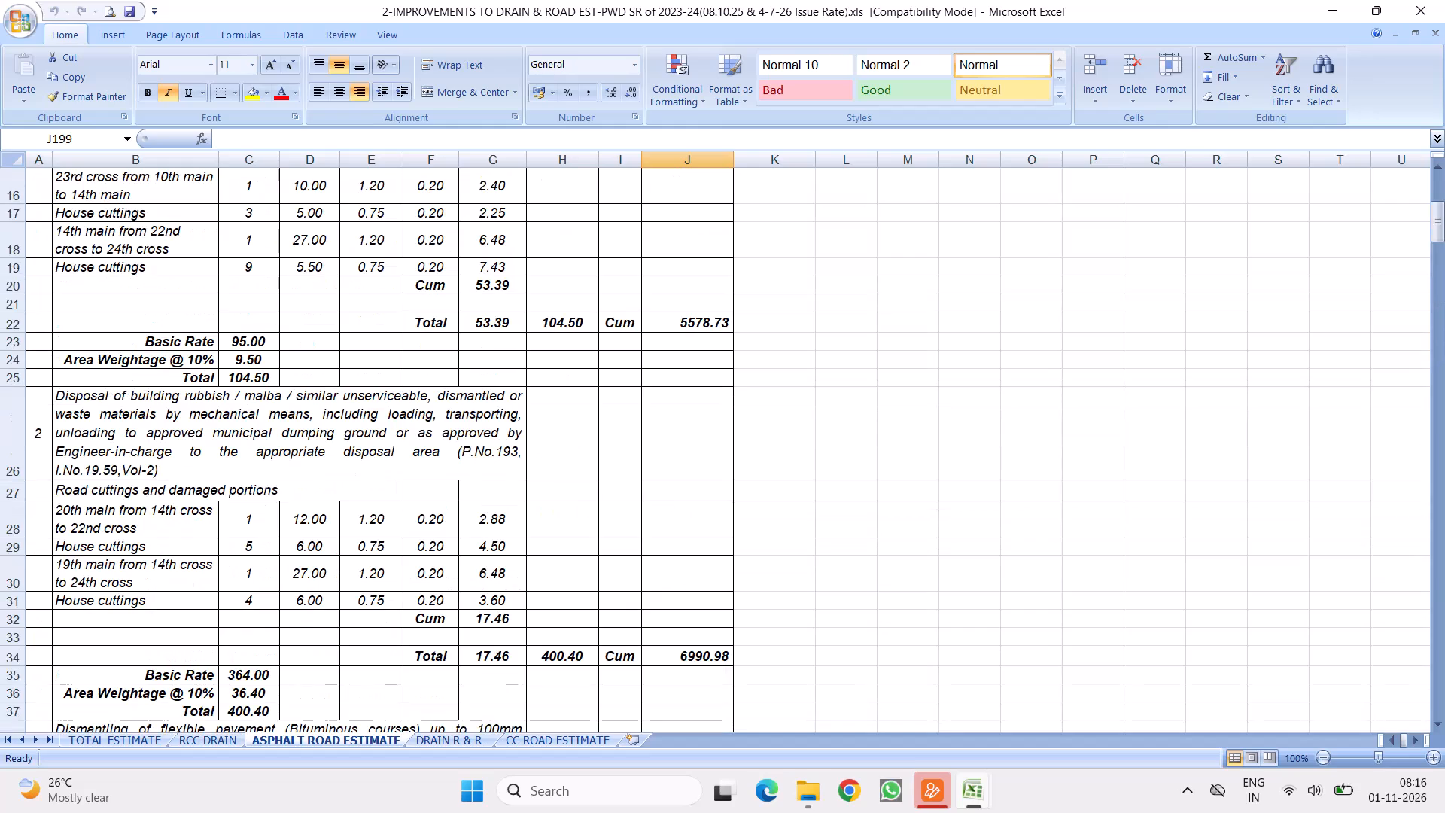
From the same estimates folder in File Explorer, open the PDF PWDSR Vol-III (Road&Bridges)_2023-24GrandFinal-15-11-2023.
left_click(812, 787)
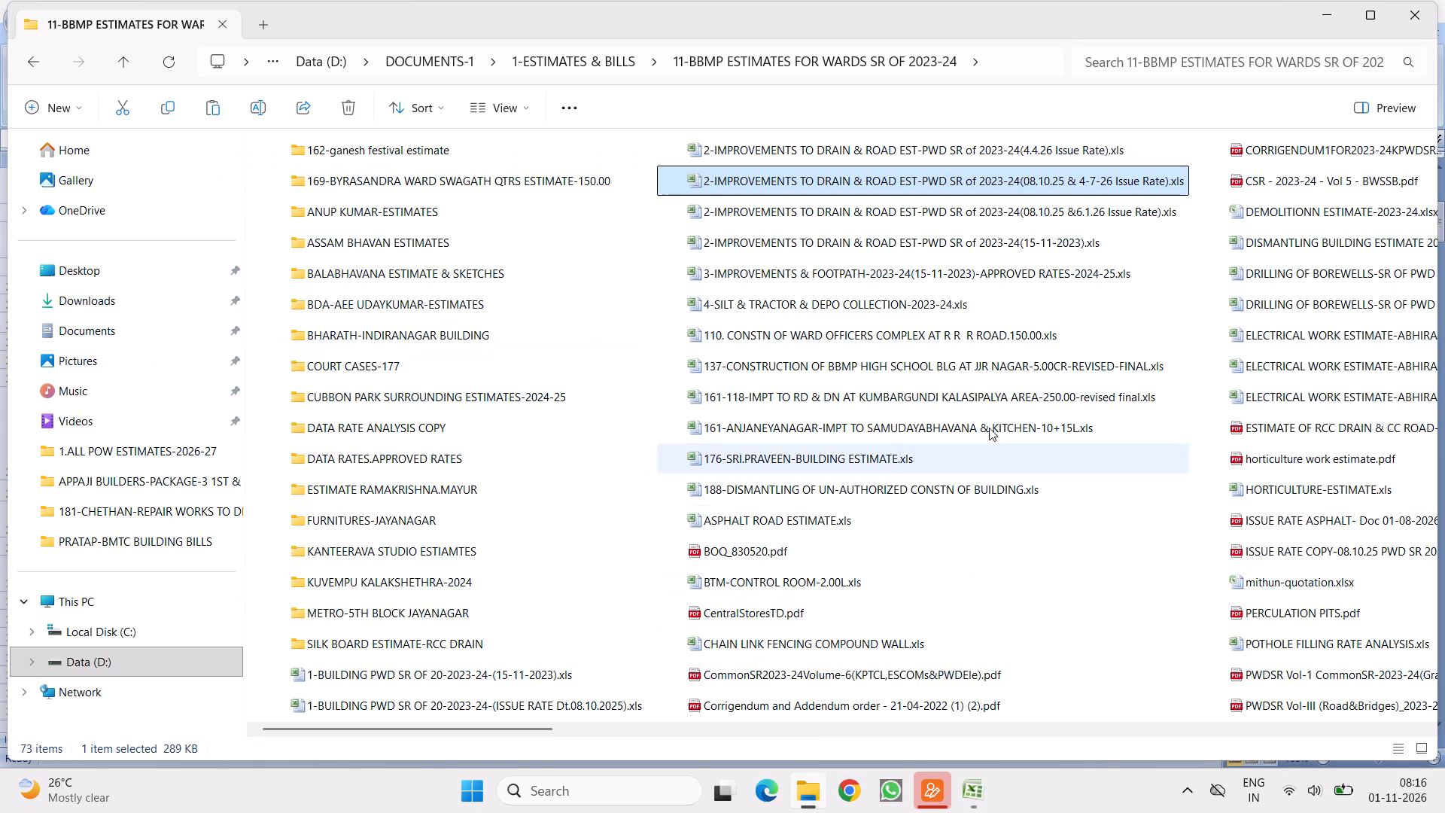
scroll(831, 633, "down", 1)
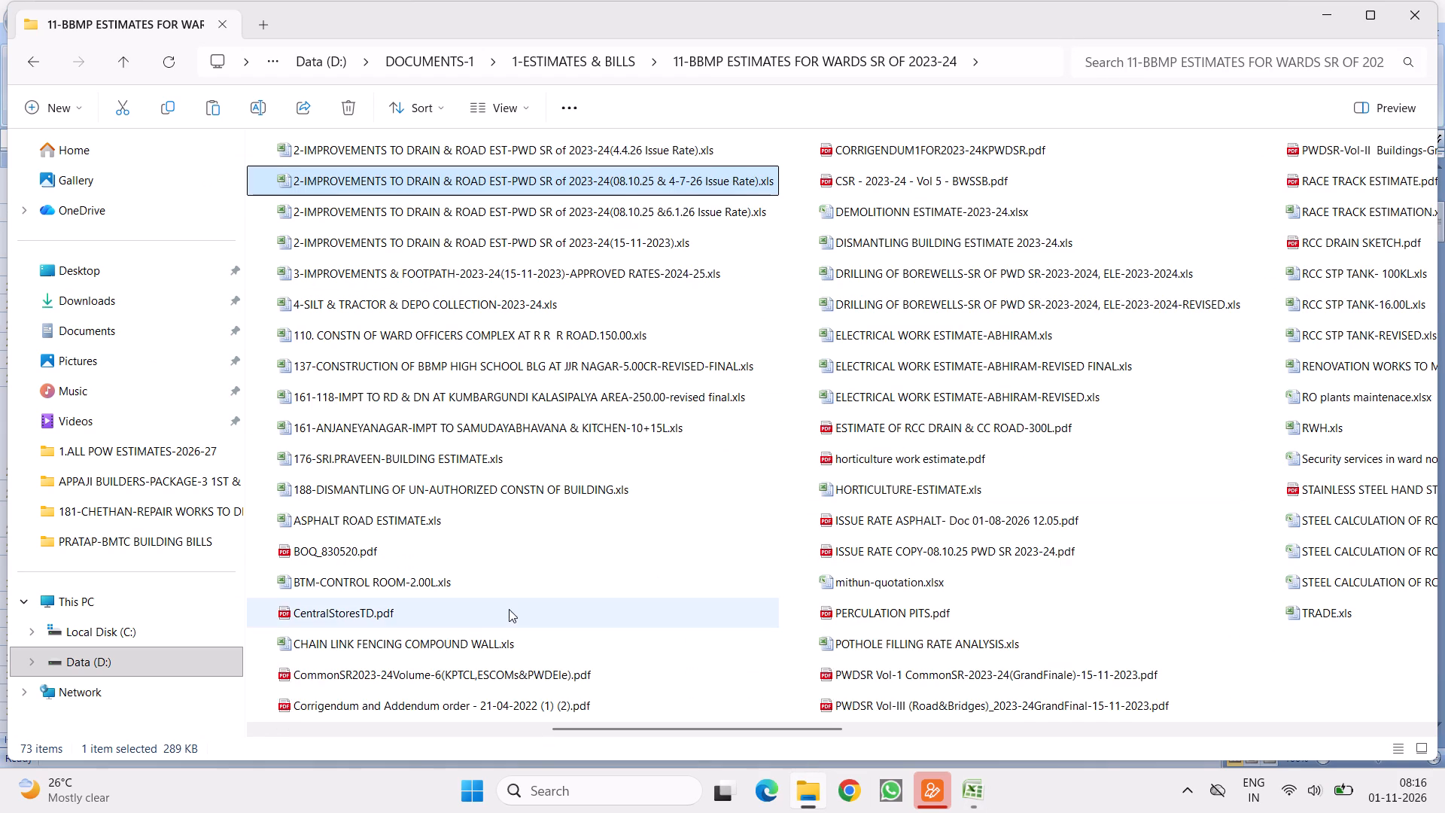
scroll(516, 493, "down", 3)
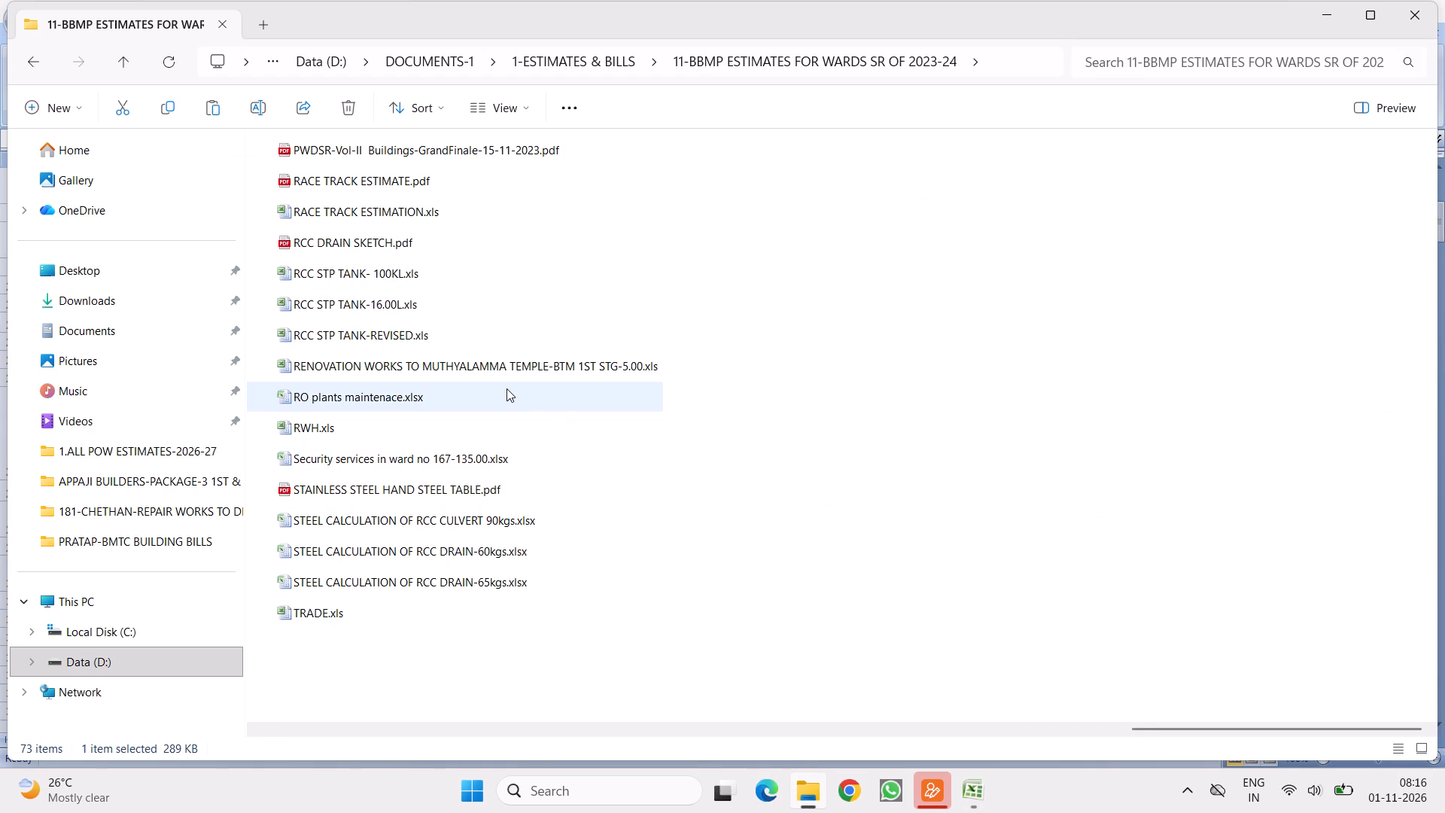
scroll(507, 388, "up", 1)
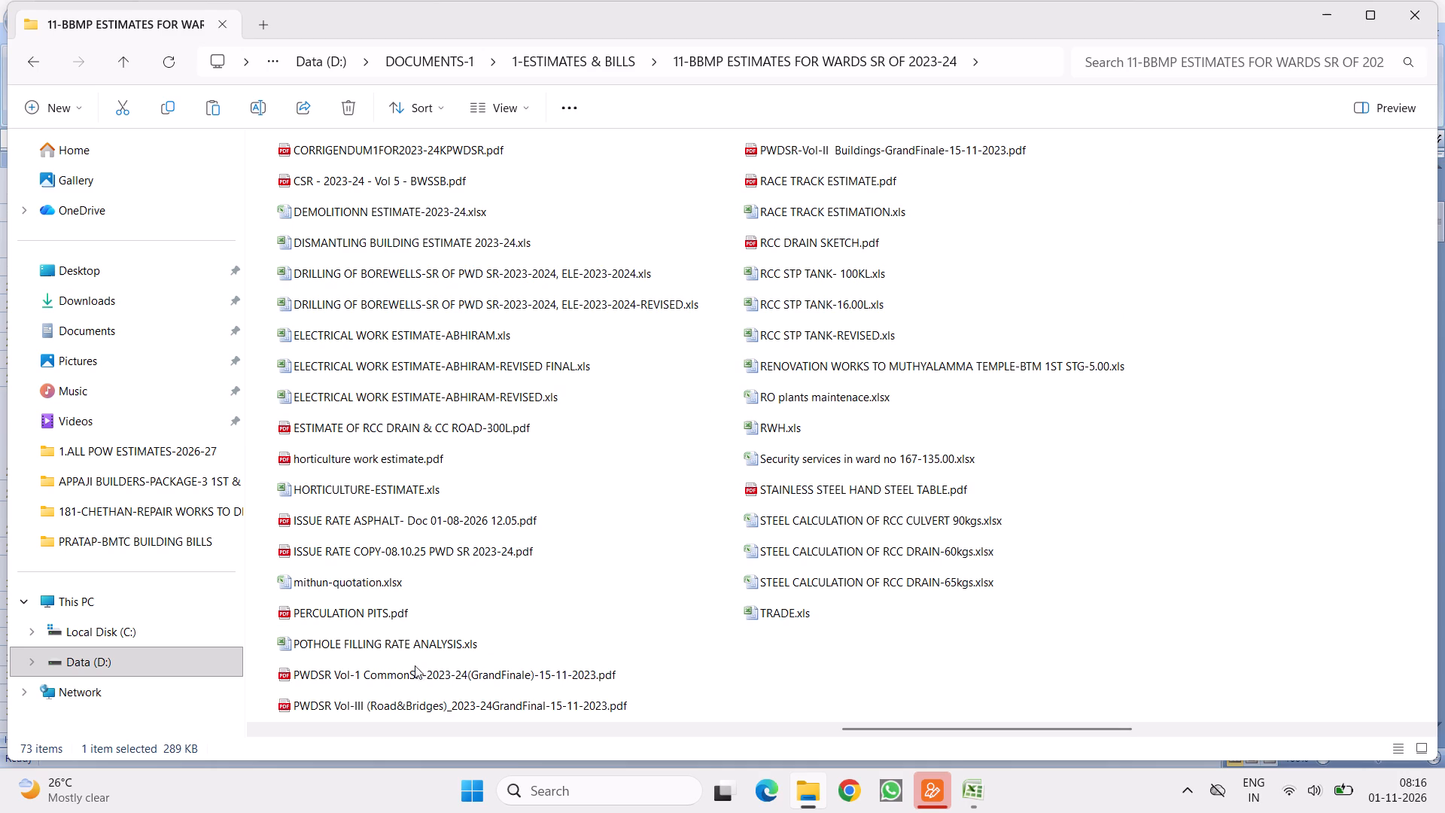
double_click(374, 703)
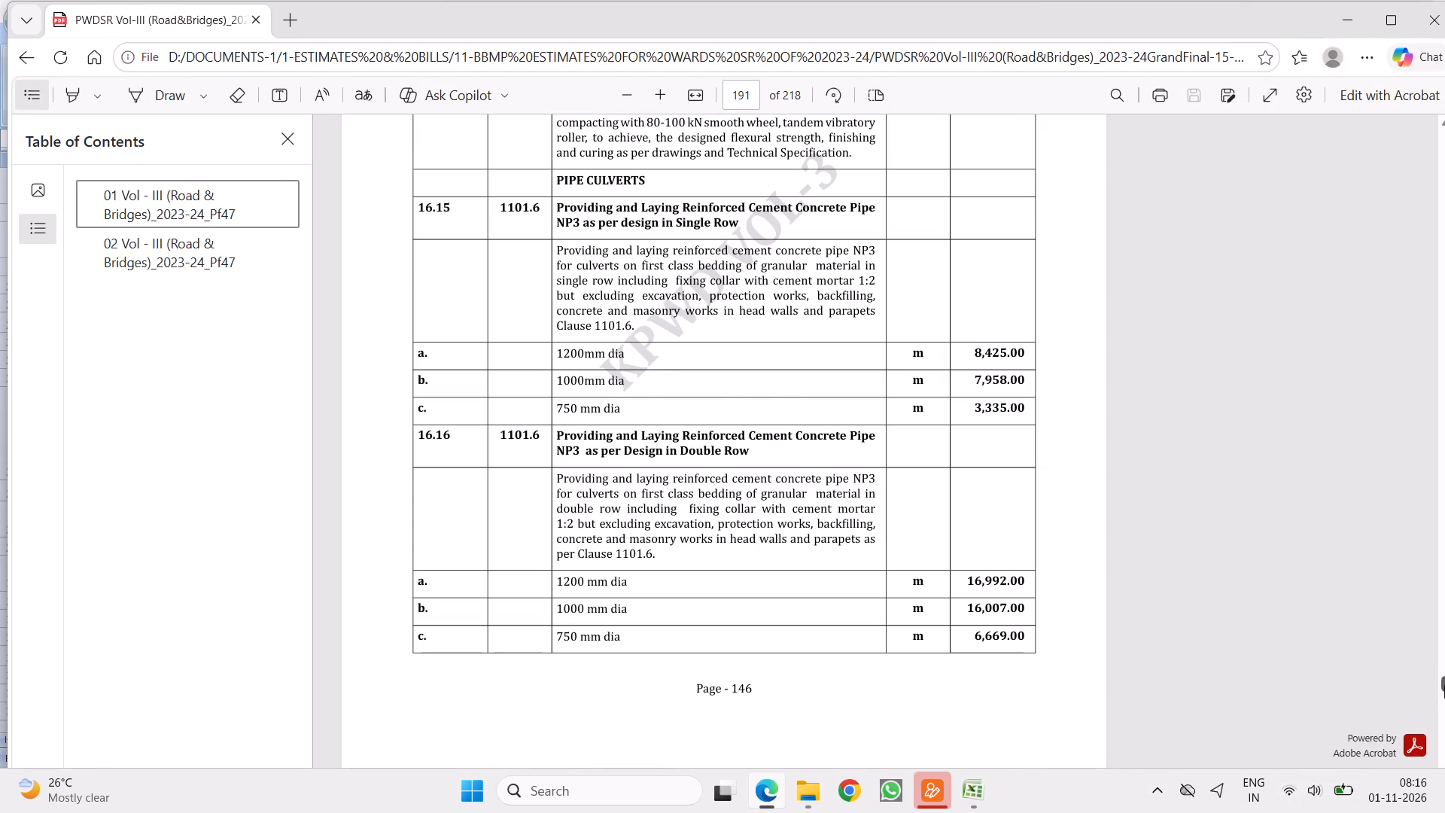
Return to the start of the schedule of rates and examine its list of road and bridge chapters on page 4.
left_click_drag(1444, 678, 1444, 117)
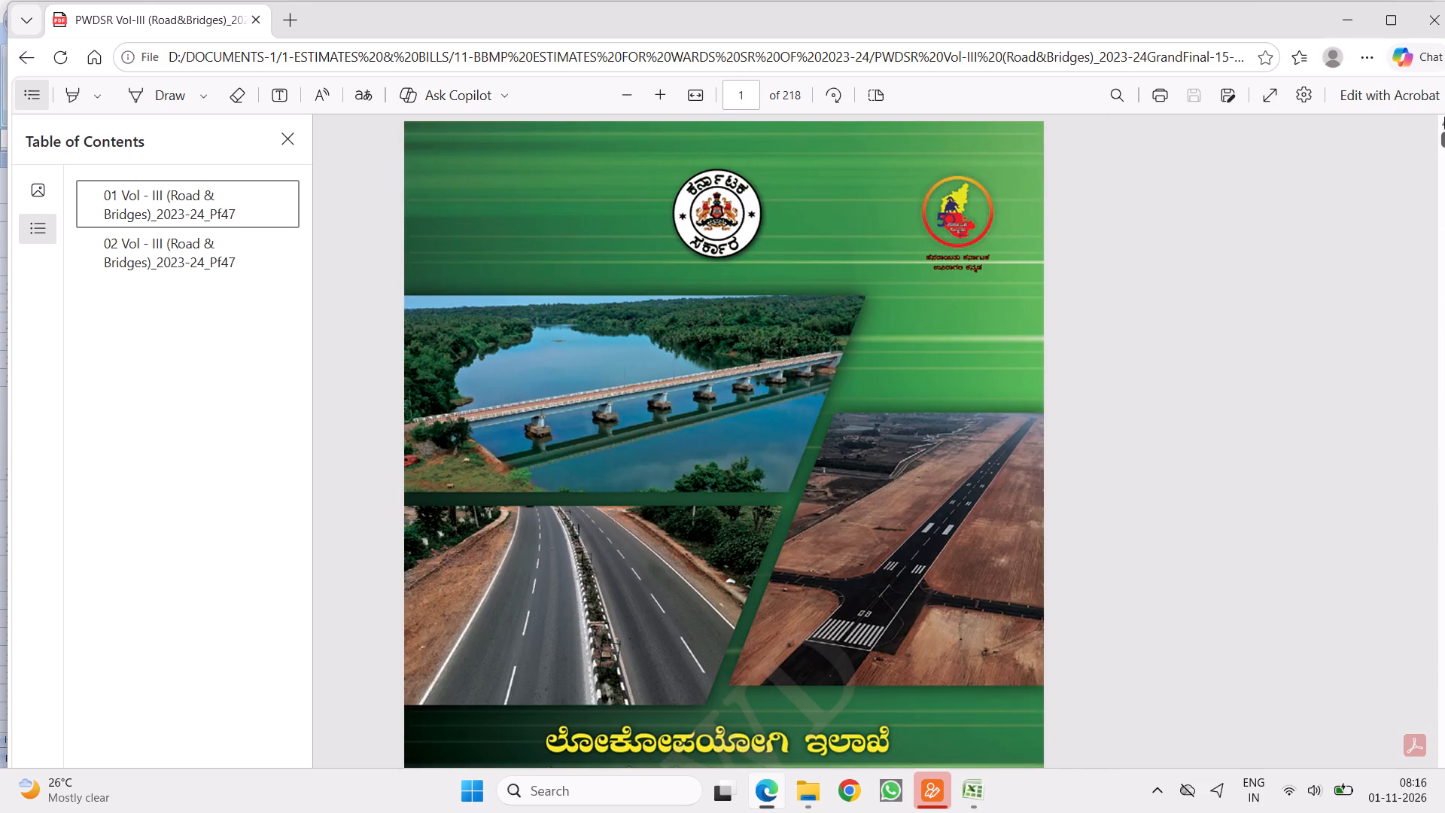
left_click_drag(1444, 117, 1444, 116)
scroll(674, 440, "down", 7)
scroll(579, 479, "down", 6)
scroll(673, 553, "down", 10)
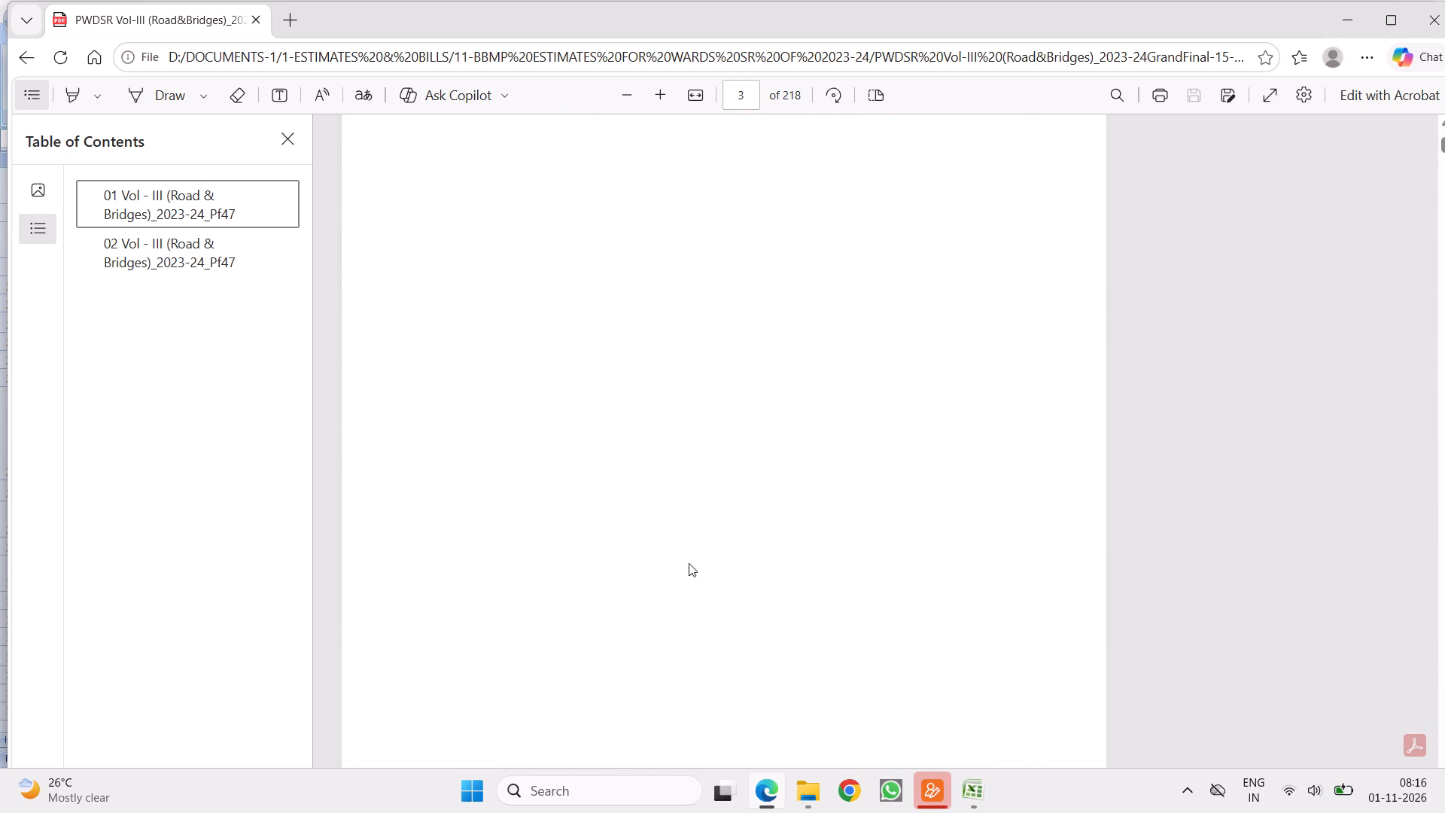
scroll(689, 563, "down", 7)
scroll(741, 587, "up", 1)
scroll(741, 588, "down", 3)
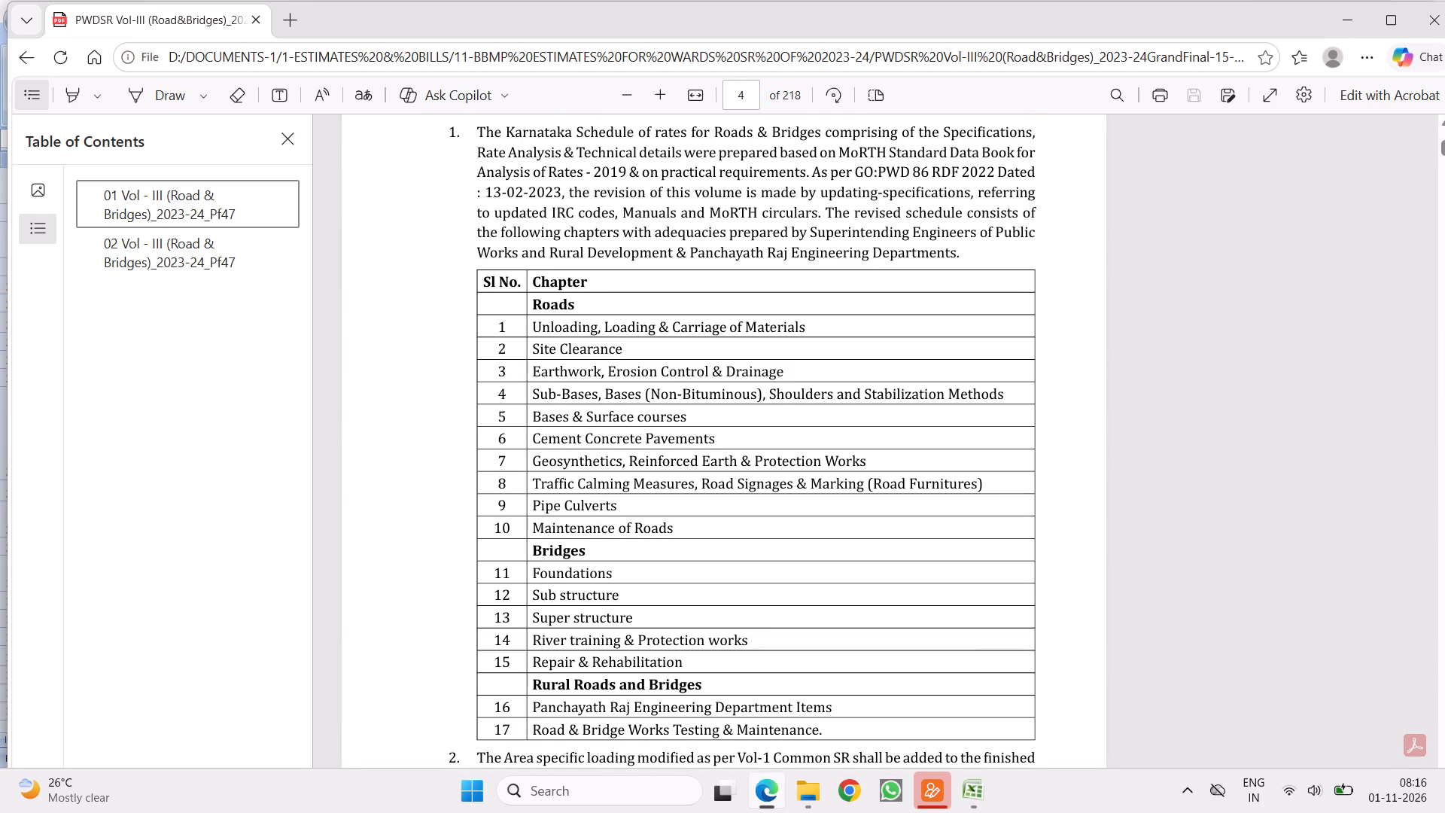
left_click(569, 491)
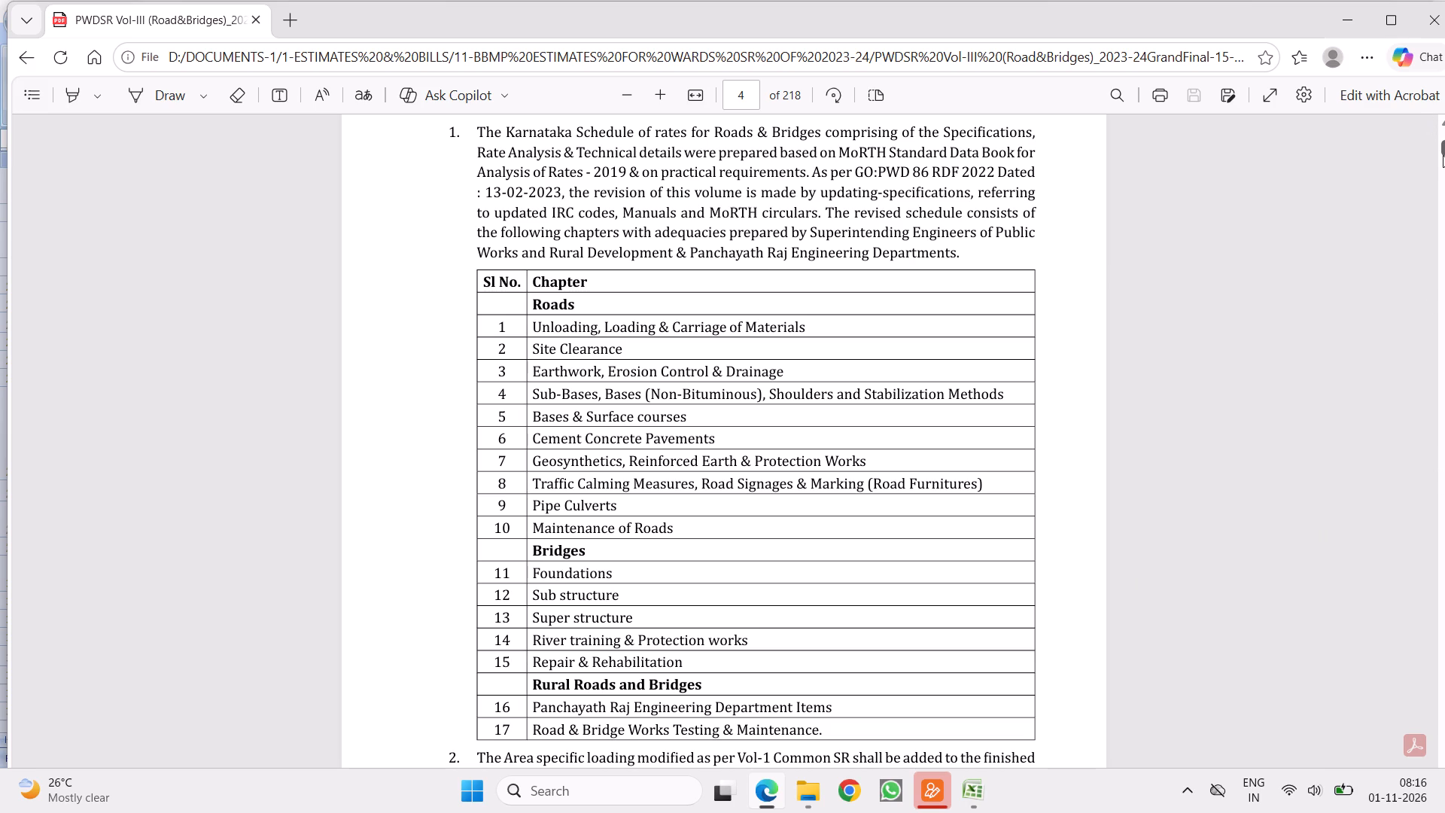
Go through the schedule of rates from the chapter list to find Chapter 8, Traffic Calming Measures, Road Signages & Marking.
left_click_drag(1443, 147, 1444, 167)
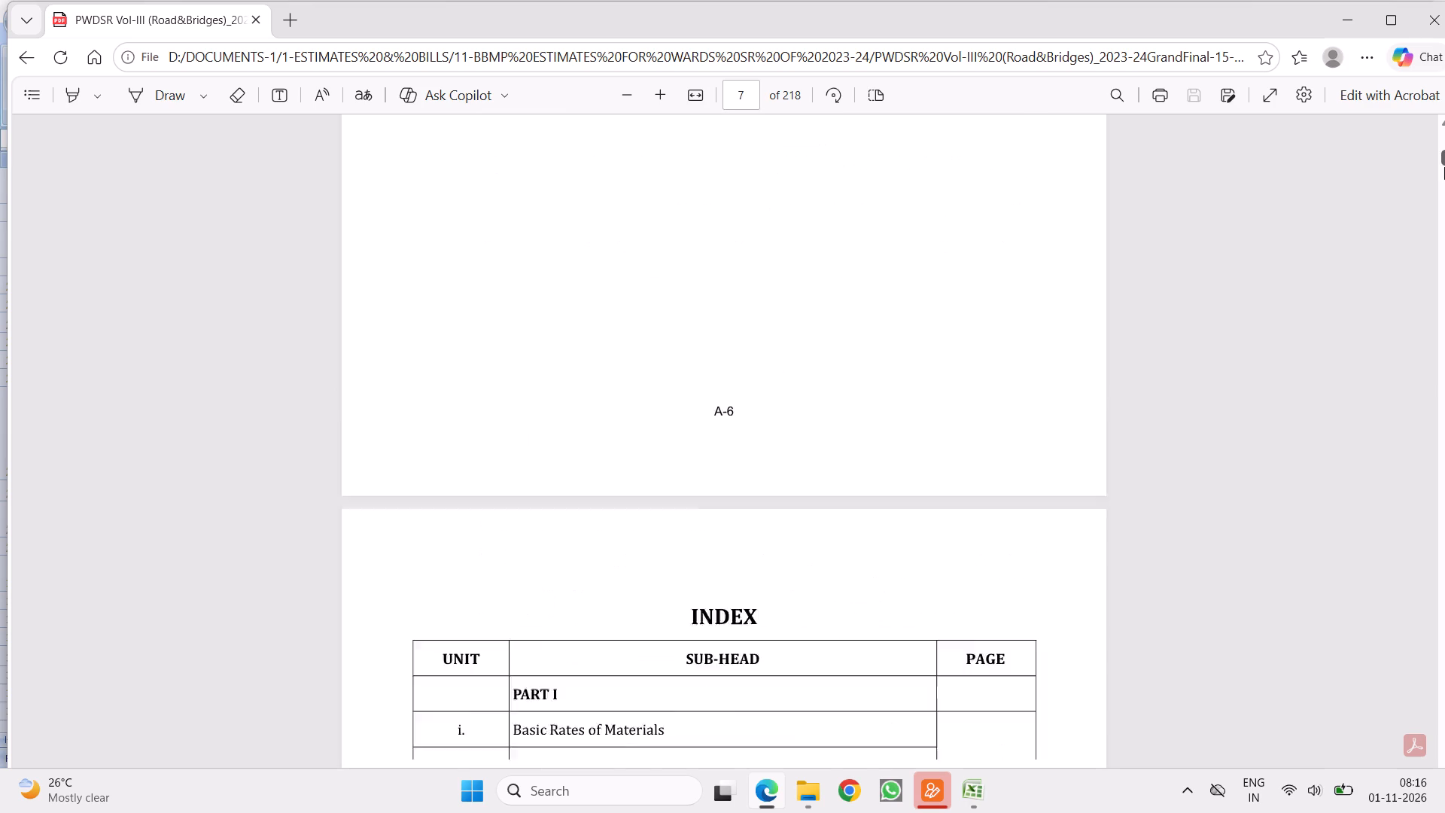
left_click_drag(1444, 167, 1444, 289)
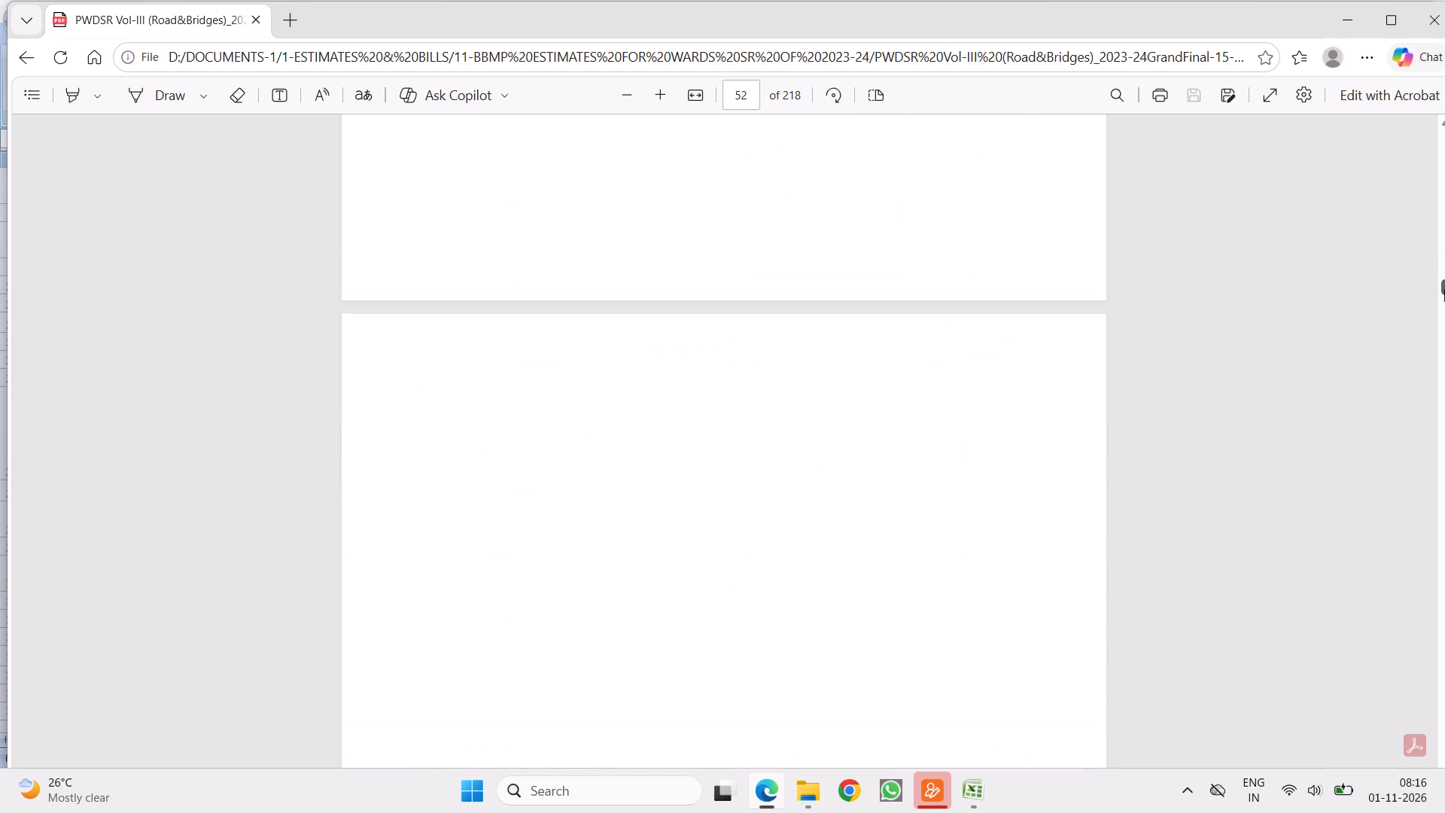
left_click_drag(1444, 289, 1444, 344)
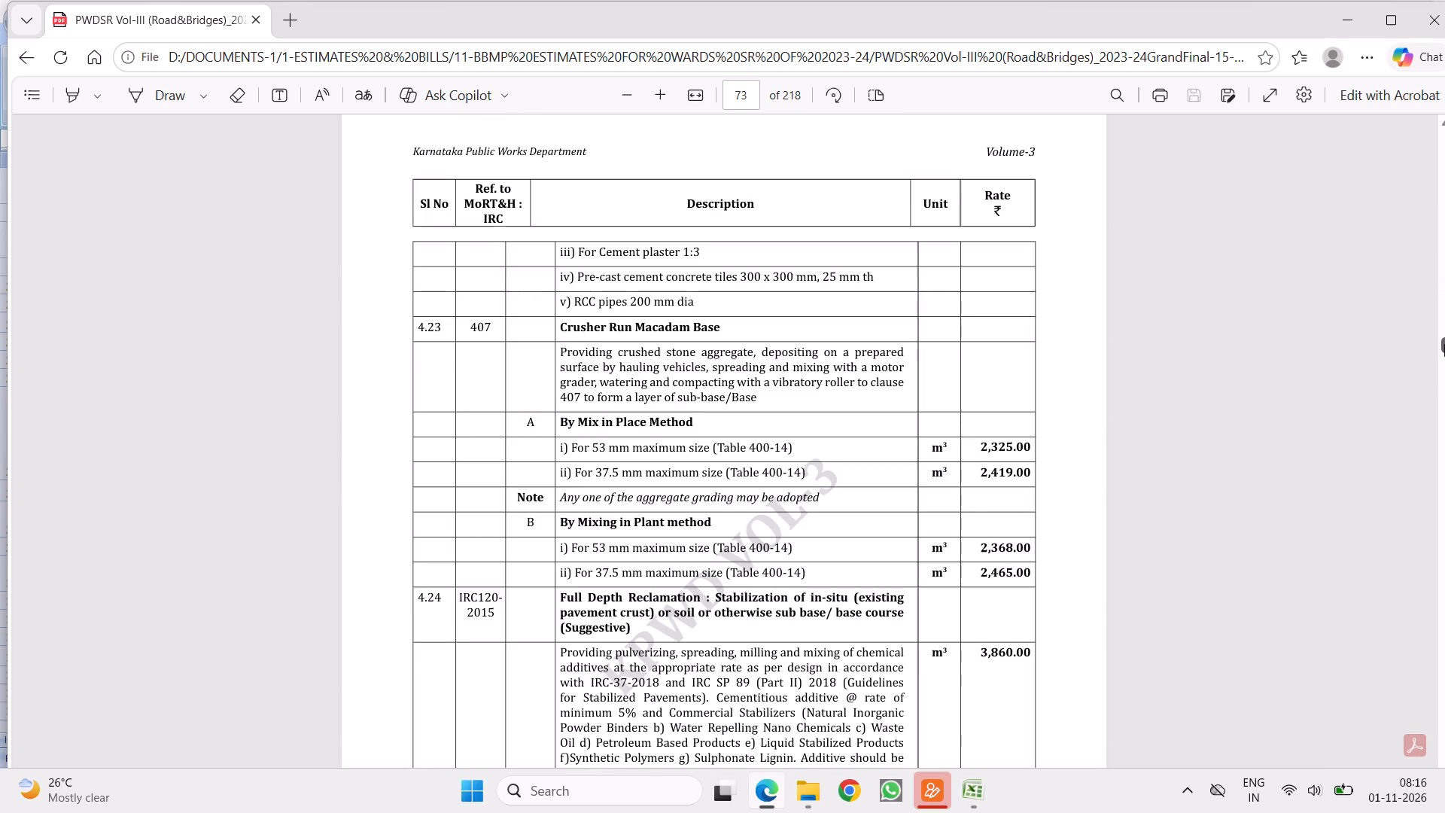
left_click_drag(1444, 344, 1444, 358)
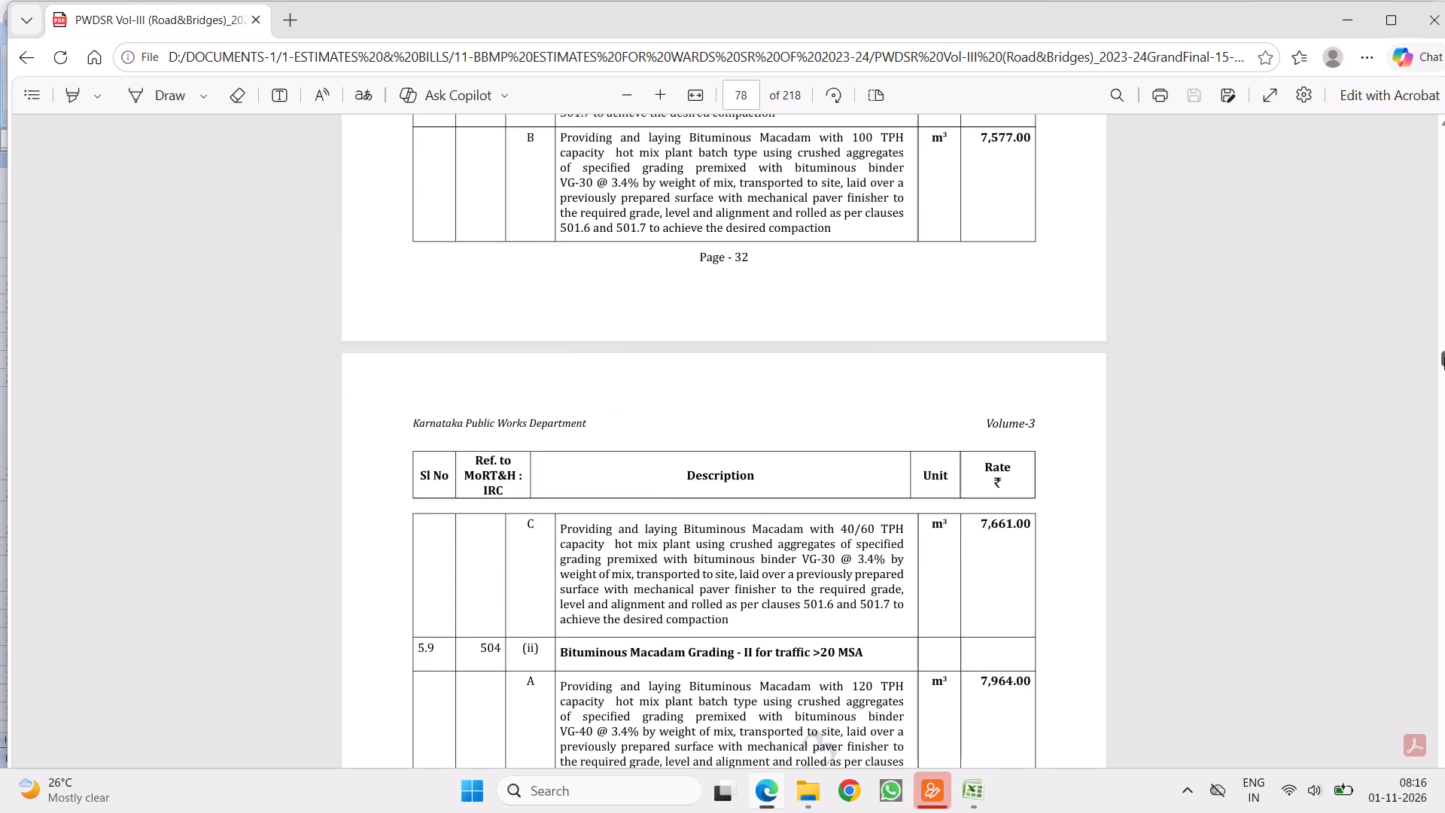
left_click_drag(1444, 358, 1444, 341)
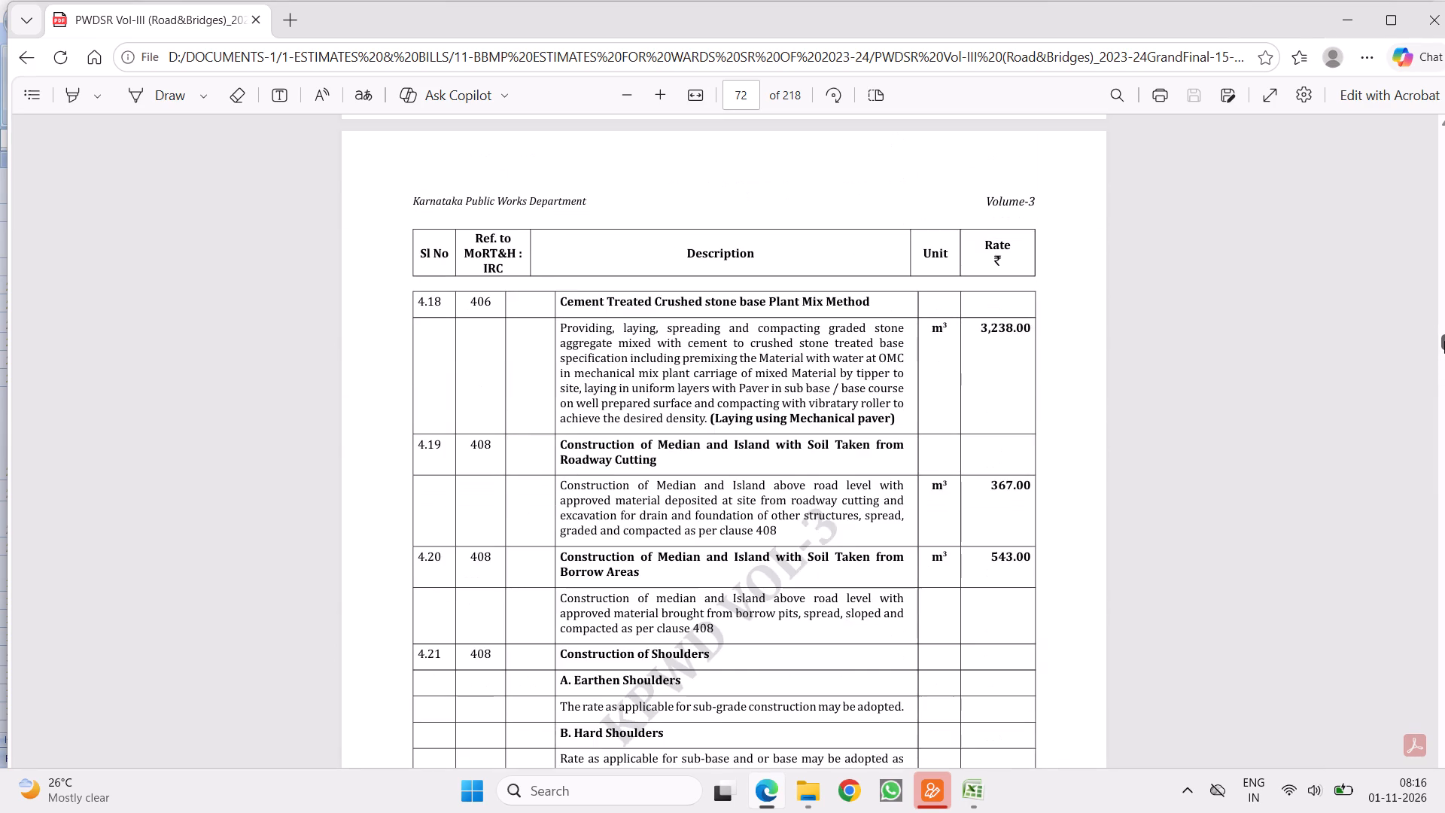
left_click_drag(1444, 341, 1444, 361)
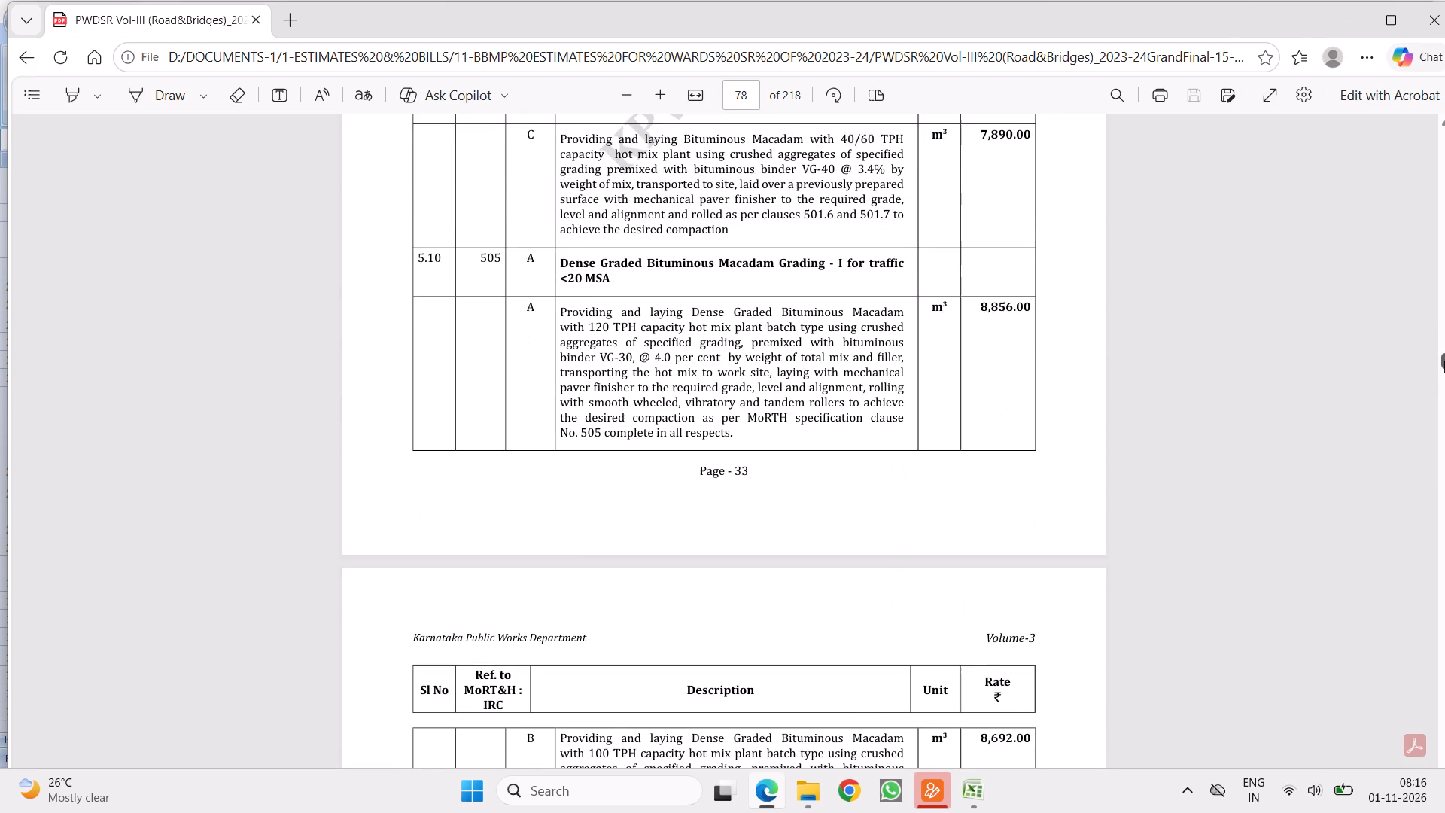
left_click_drag(1444, 361, 1444, 378)
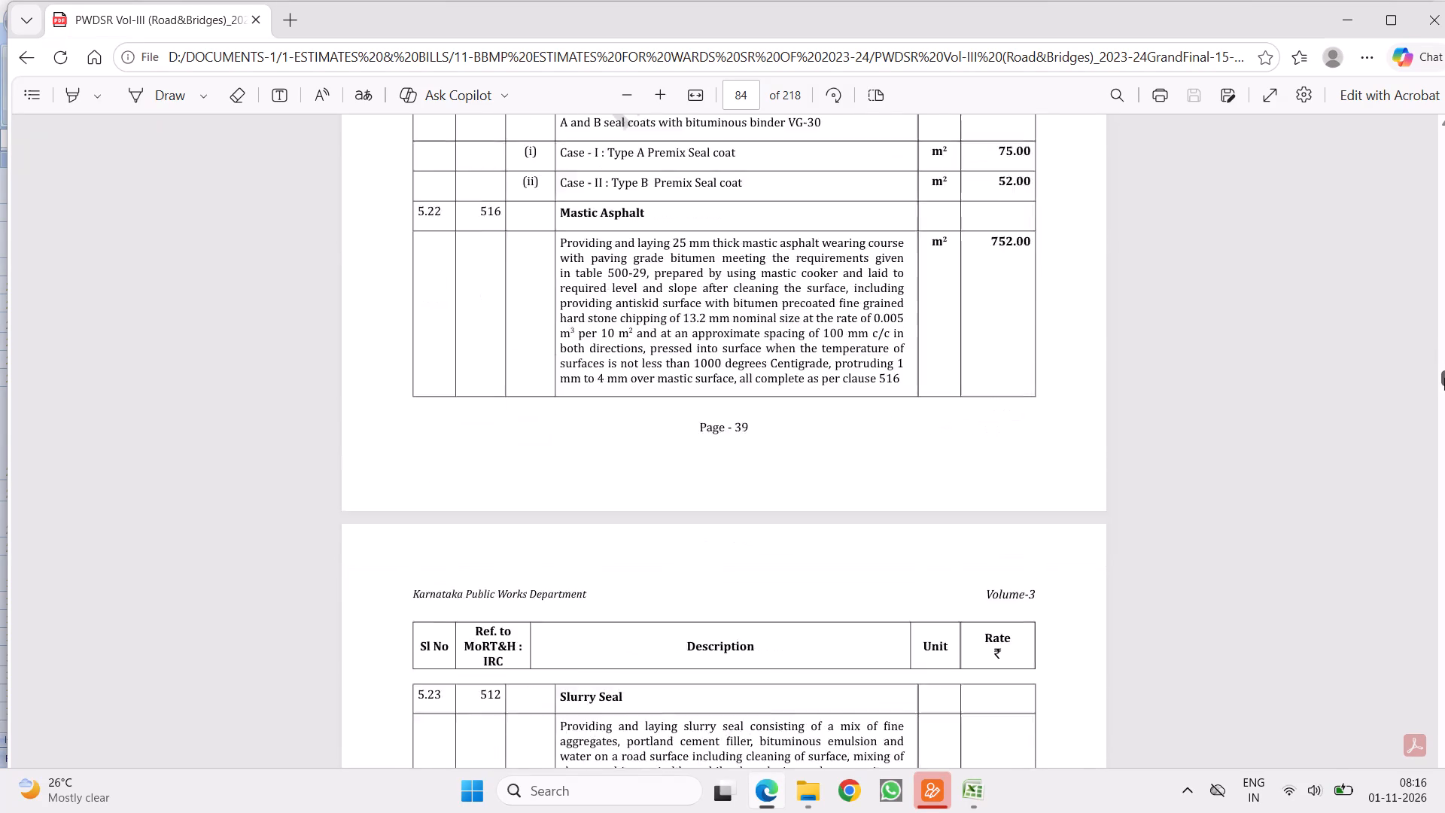
left_click_drag(1444, 378, 1444, 389)
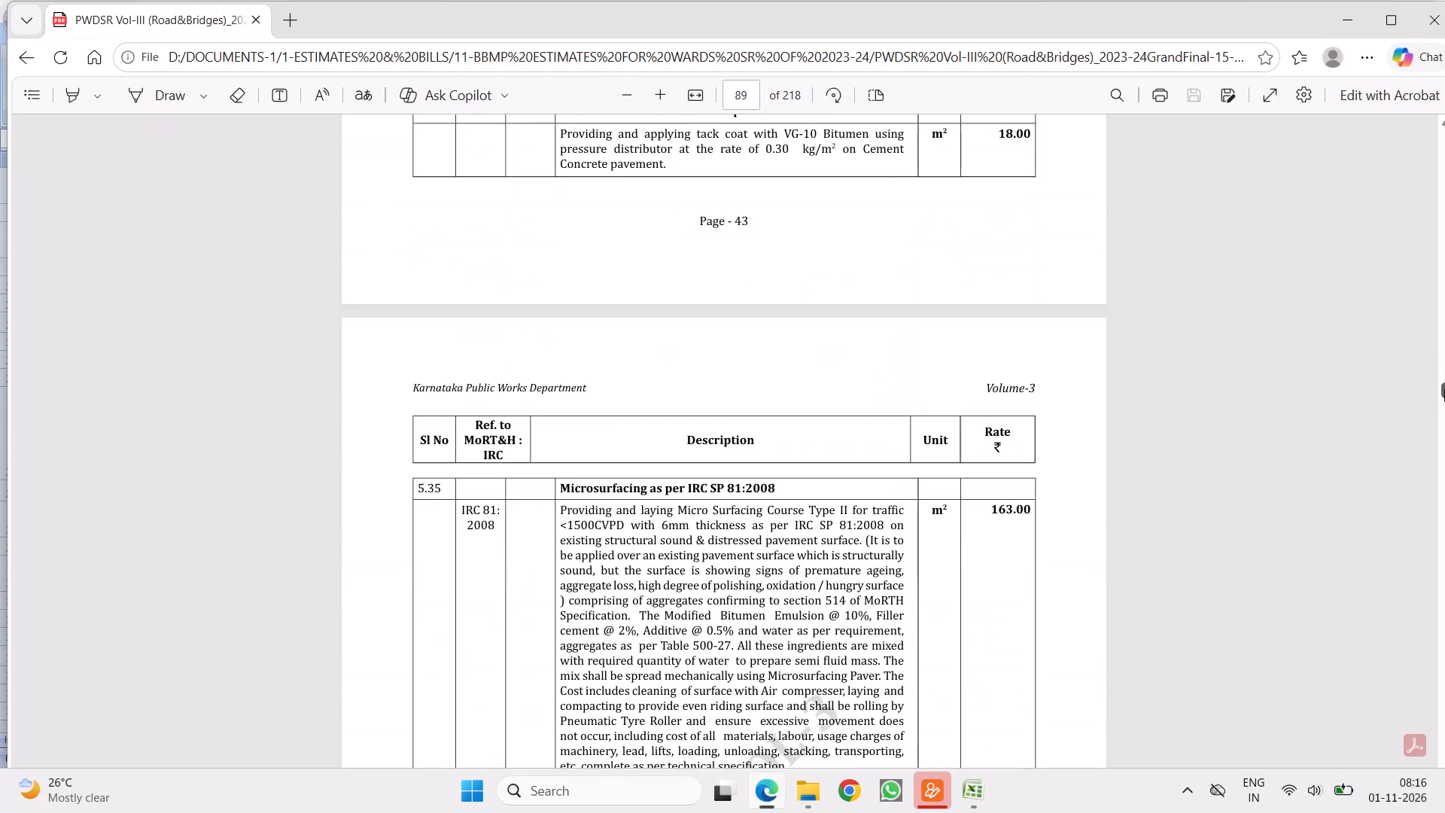
left_click_drag(1444, 389, 1444, 397)
scroll(1126, 437, "down", 5)
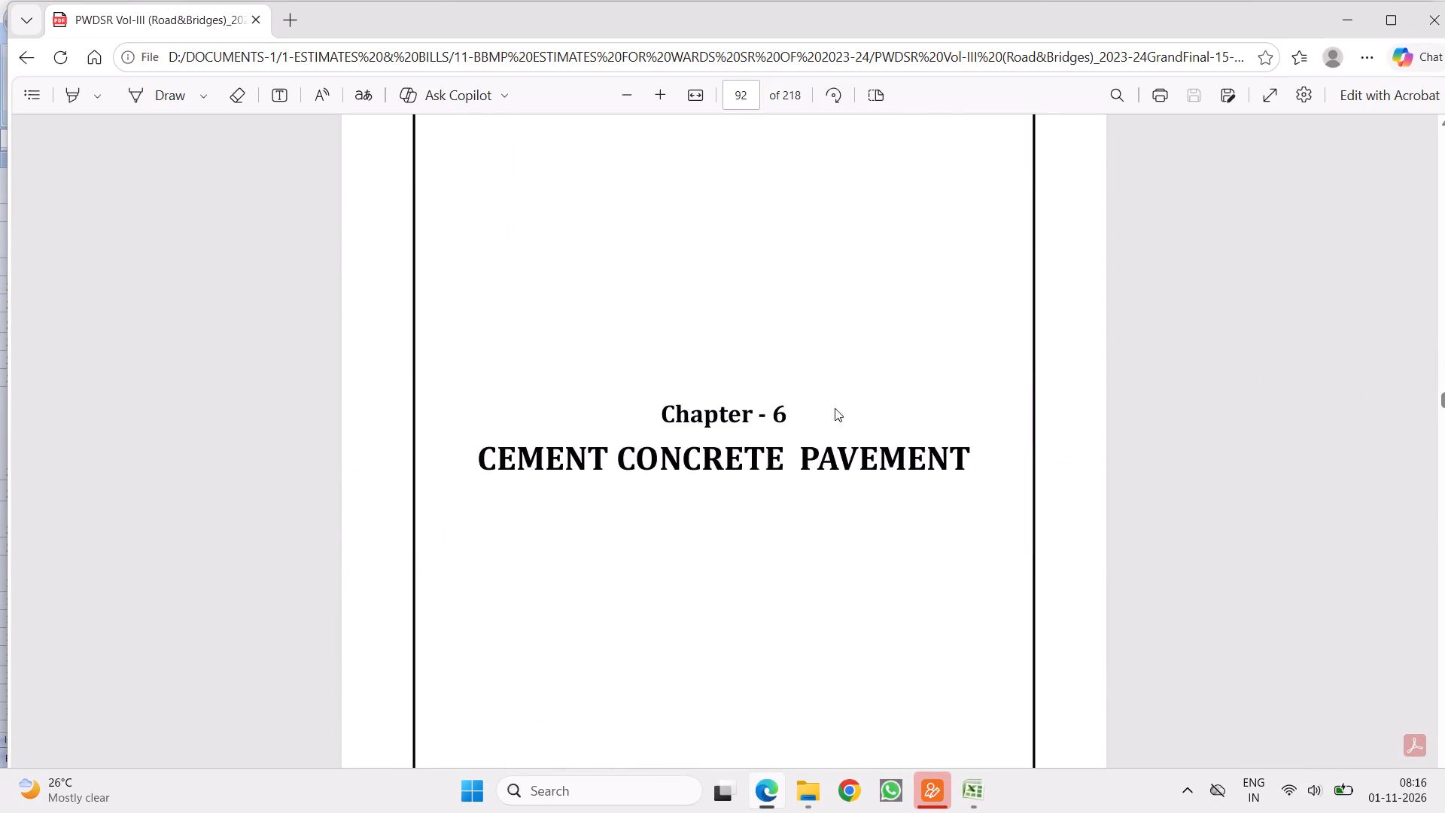
scroll(823, 406, "down", 2)
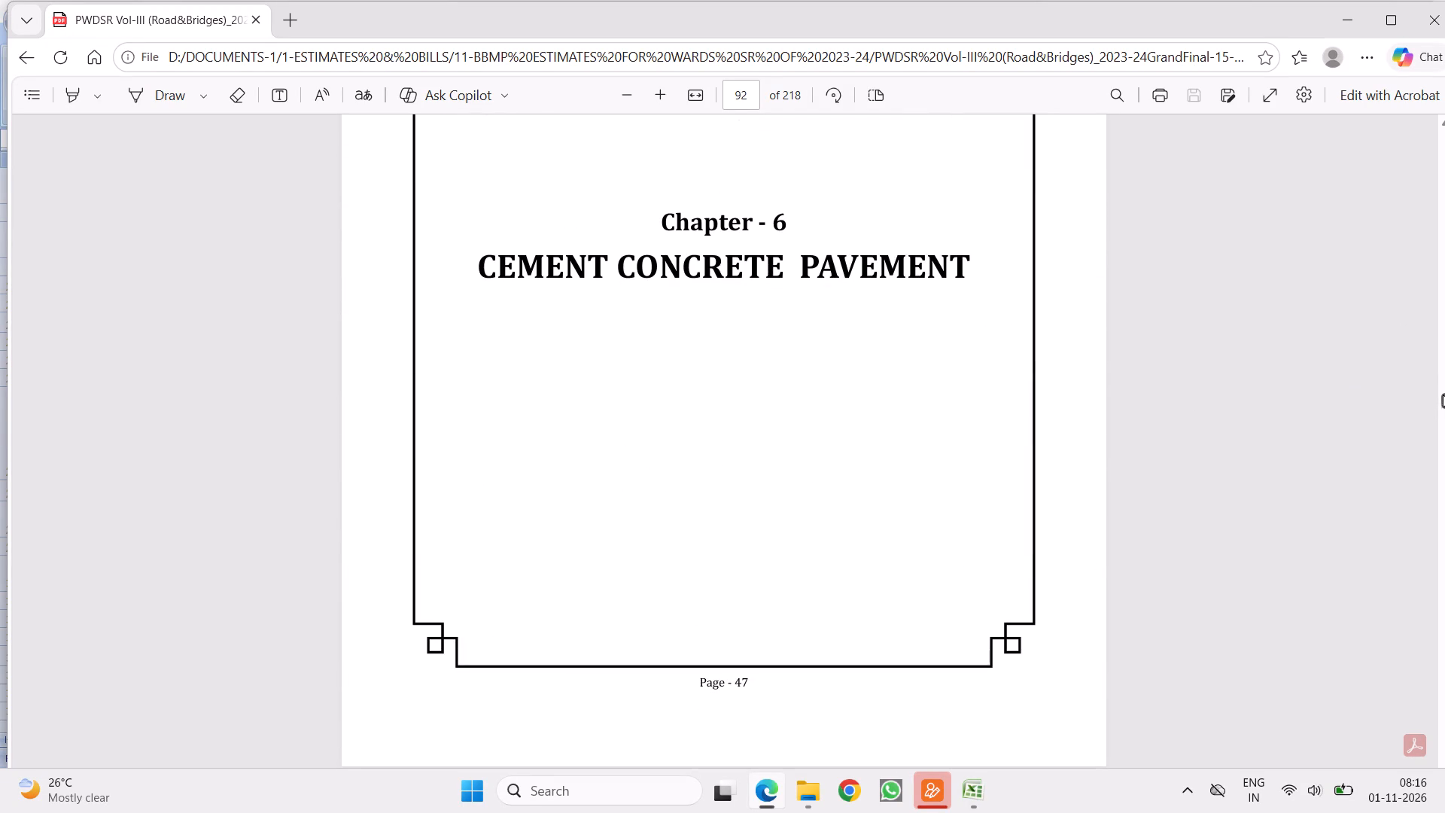
left_click_drag(1443, 400, 1443, 417)
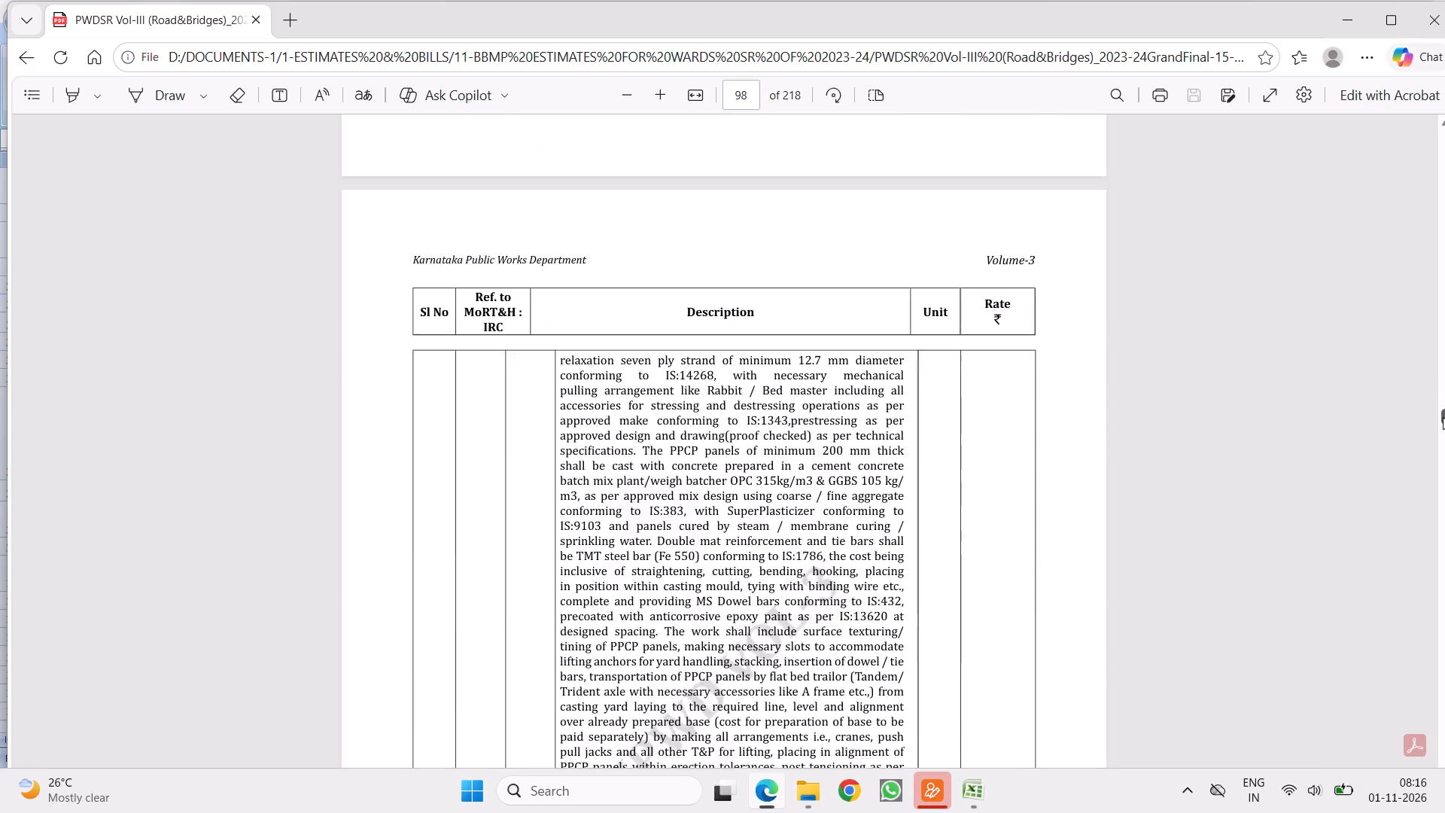
left_click_drag(1443, 417, 1443, 420)
scroll(1273, 422, "down", 4)
scroll(744, 414, "down", 3)
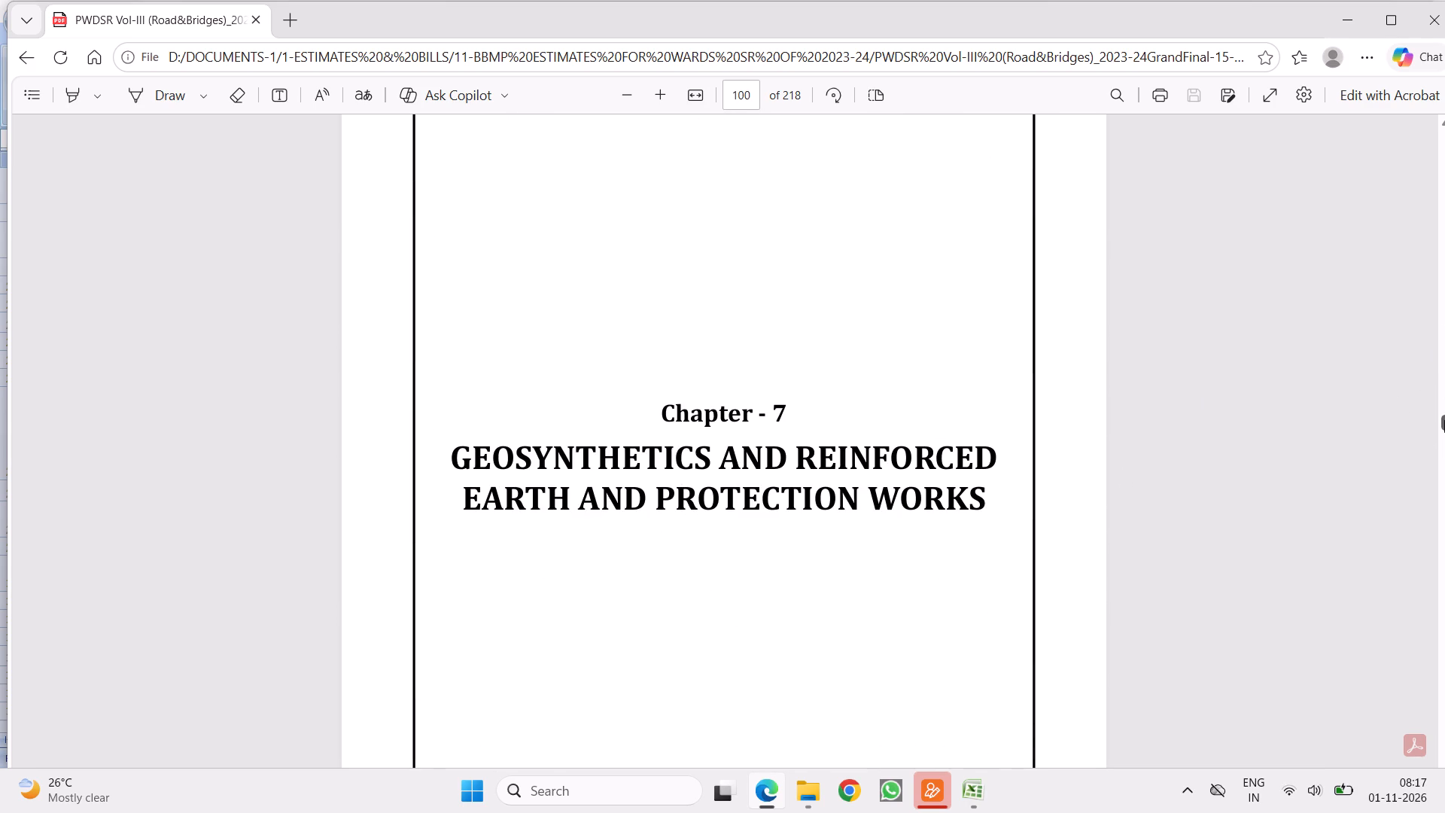
left_click_drag(1444, 420, 1443, 438)
scroll(756, 422, "down", 10)
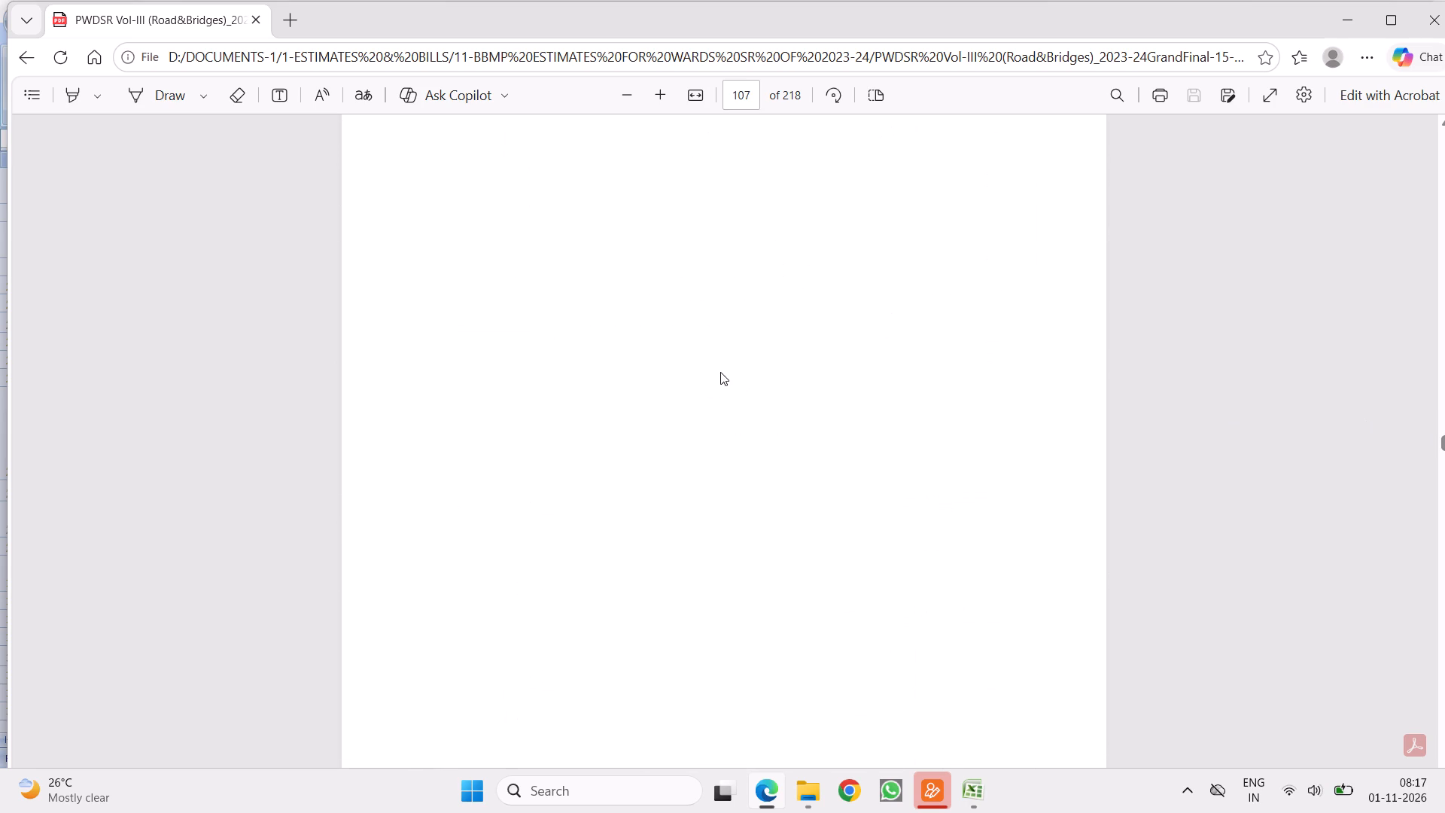
Review the Chapter 8 items and rates, from the retro-reflective traffic signs on page 109 to the pedestrian crossings on page 125.
scroll(720, 388, "down", 11)
scroll(705, 457, "down", 17)
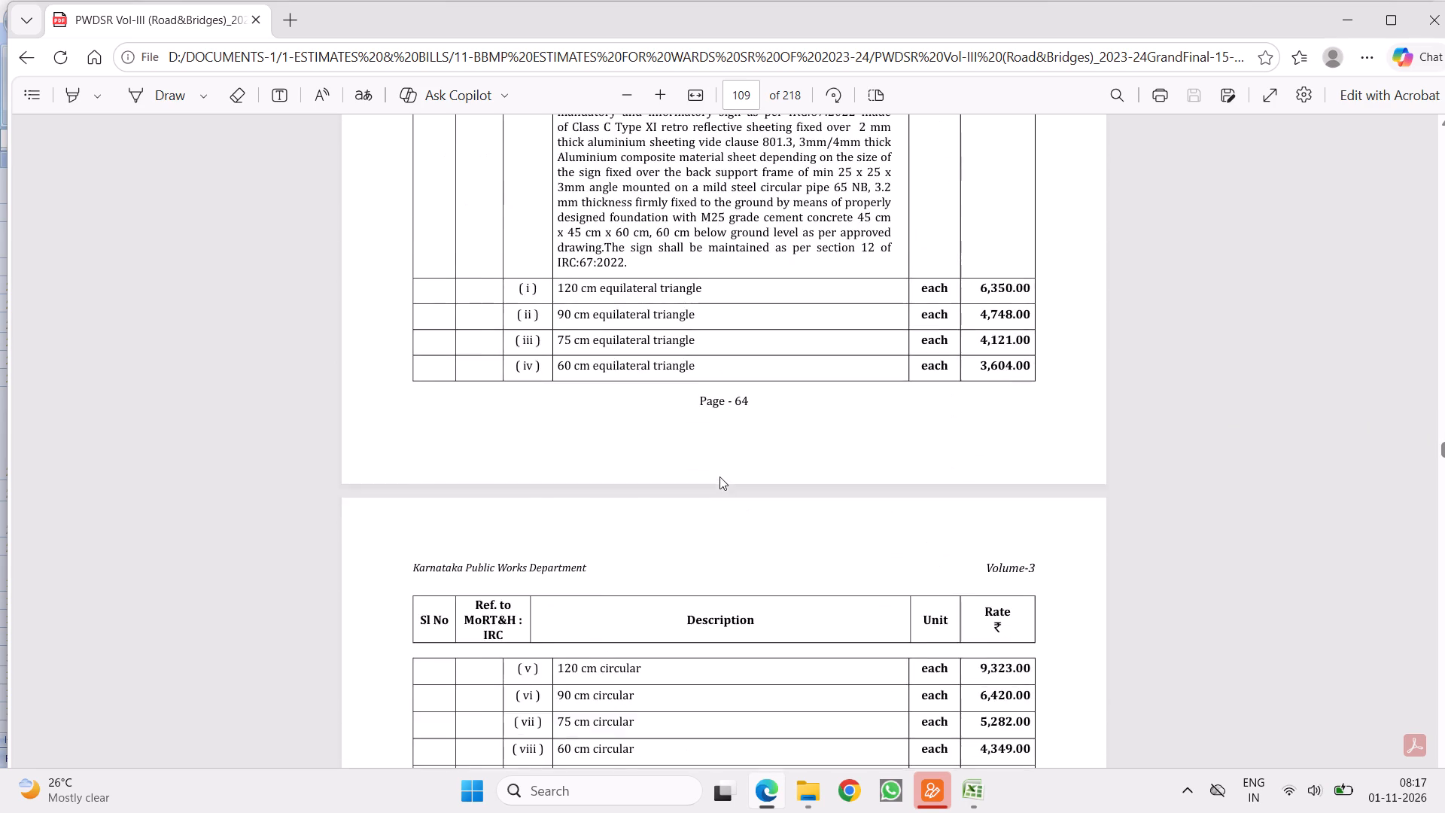
scroll(719, 477, "down", 20)
scroll(719, 477, "down", 19)
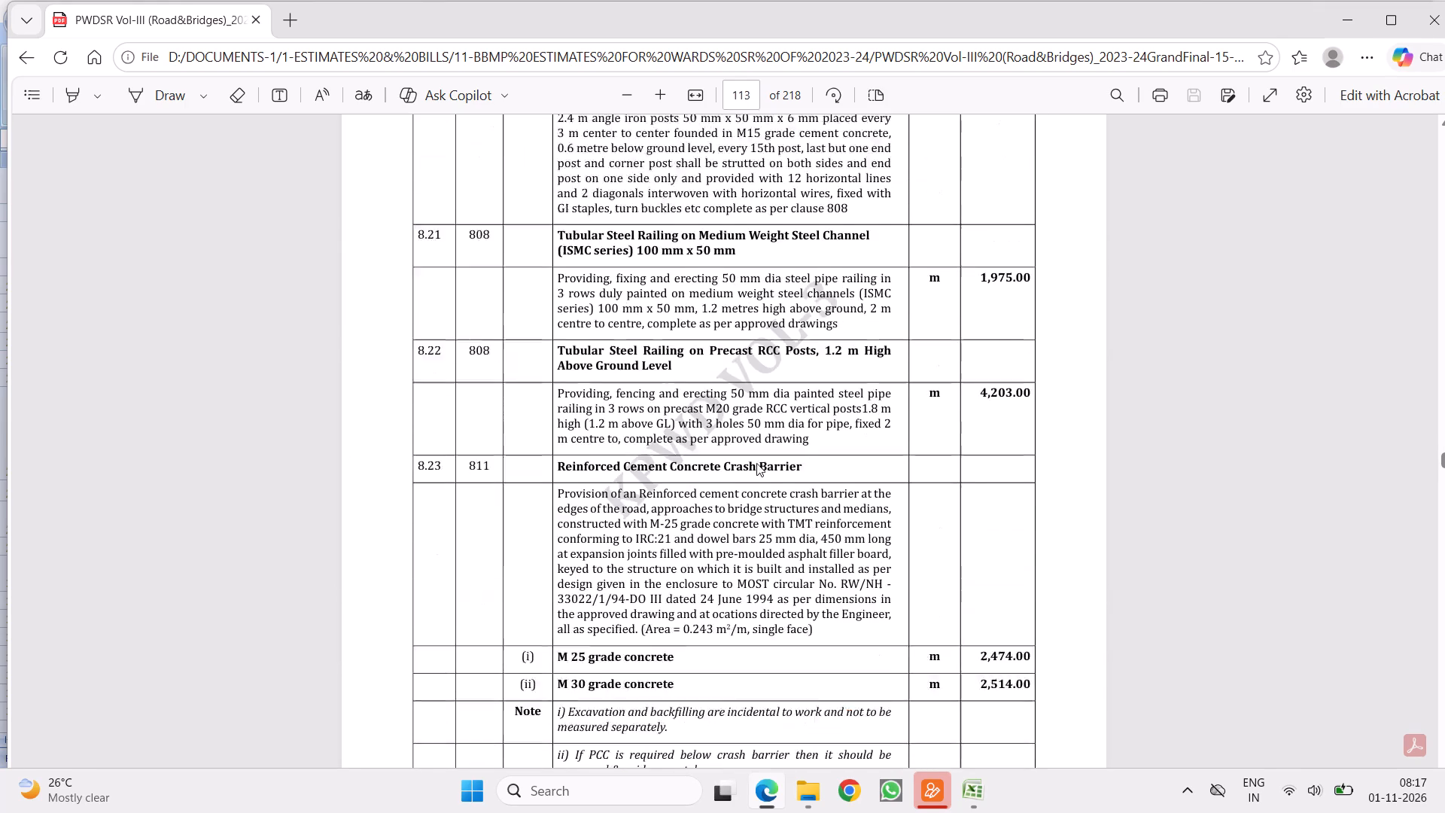
scroll(756, 463, "down", 8)
scroll(690, 463, "down", 6)
scroll(616, 440, "down", 11)
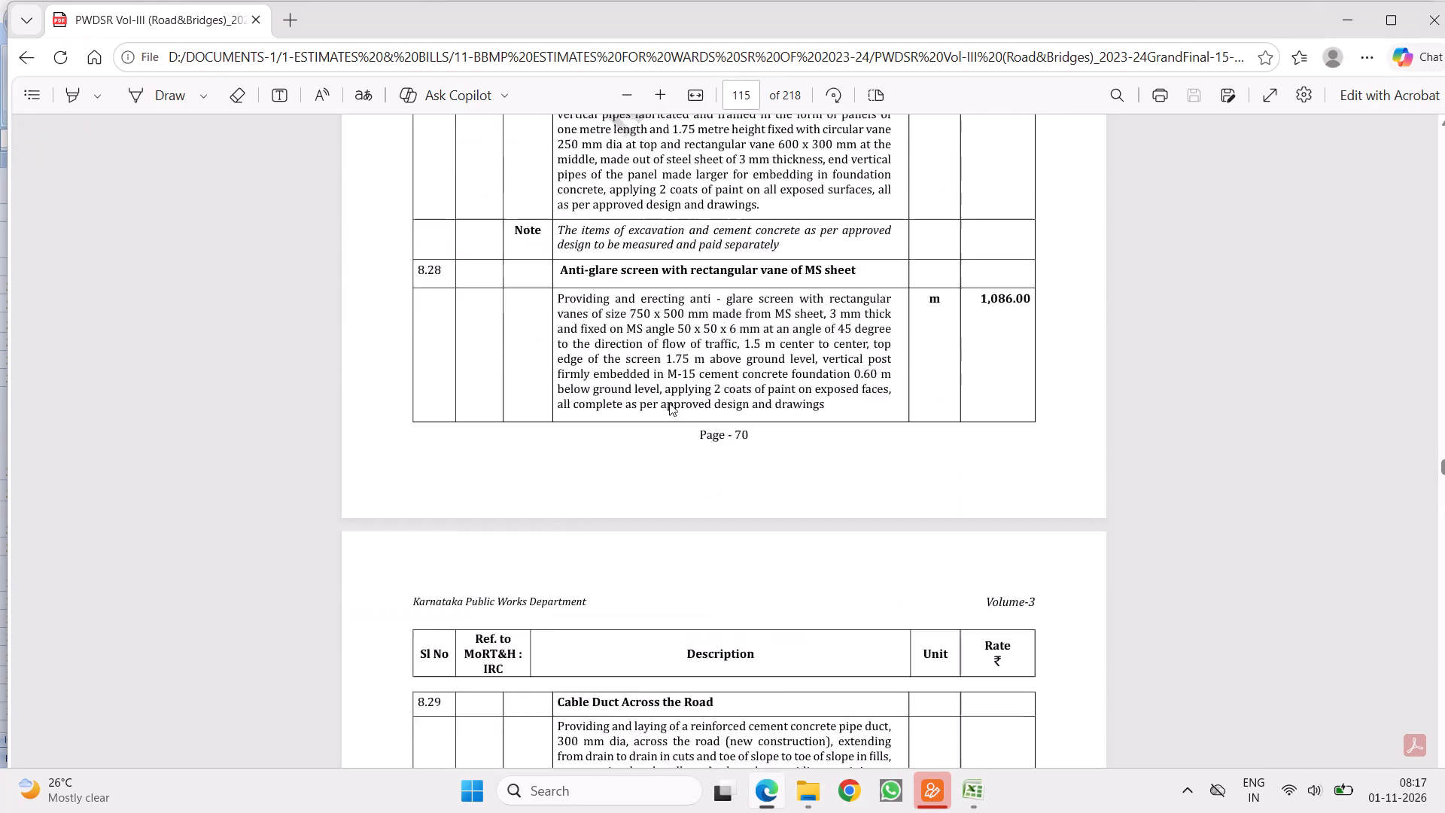
scroll(669, 403, "down", 16)
scroll(709, 362, "down", 12)
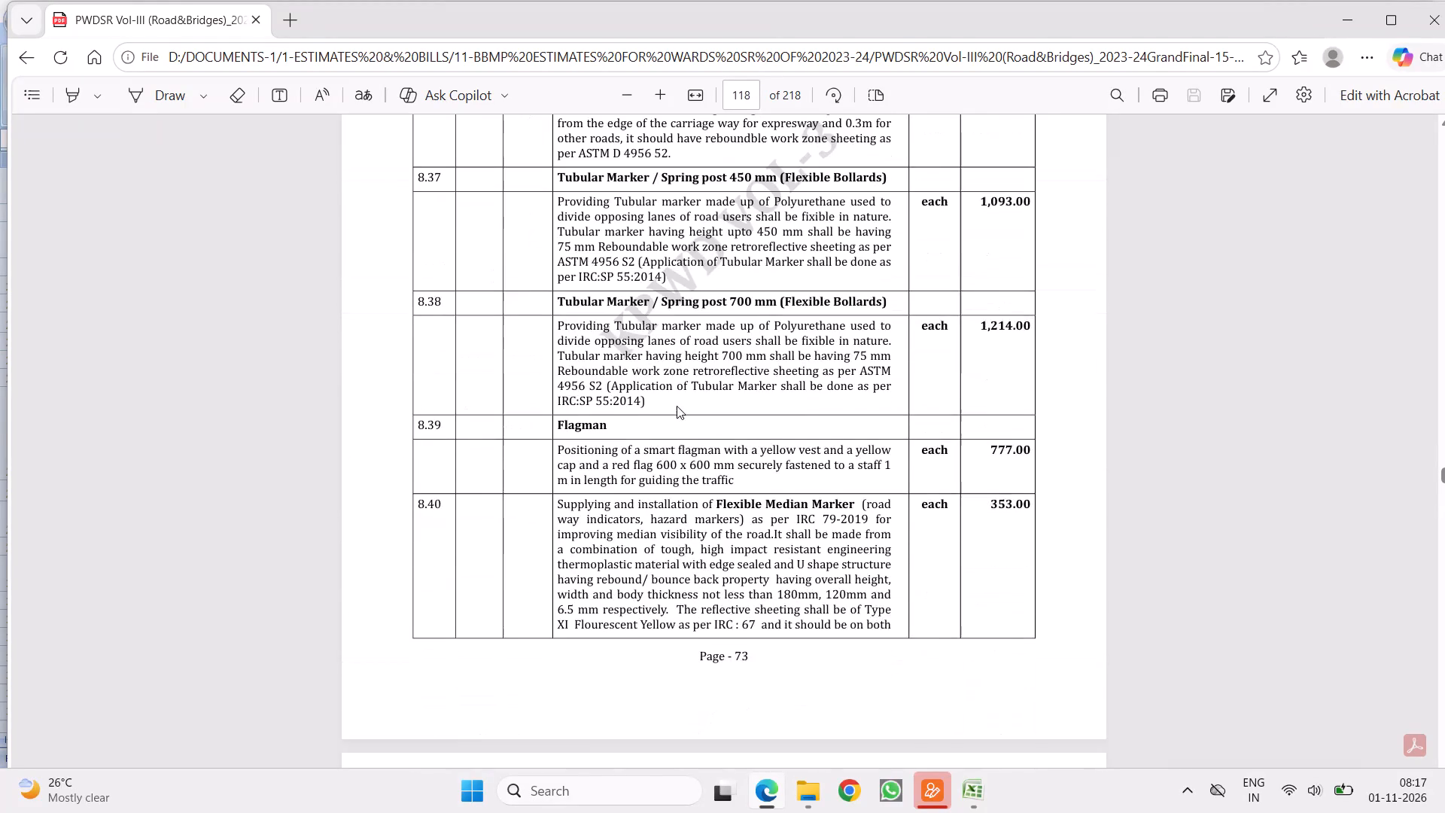
scroll(677, 406, "down", 12)
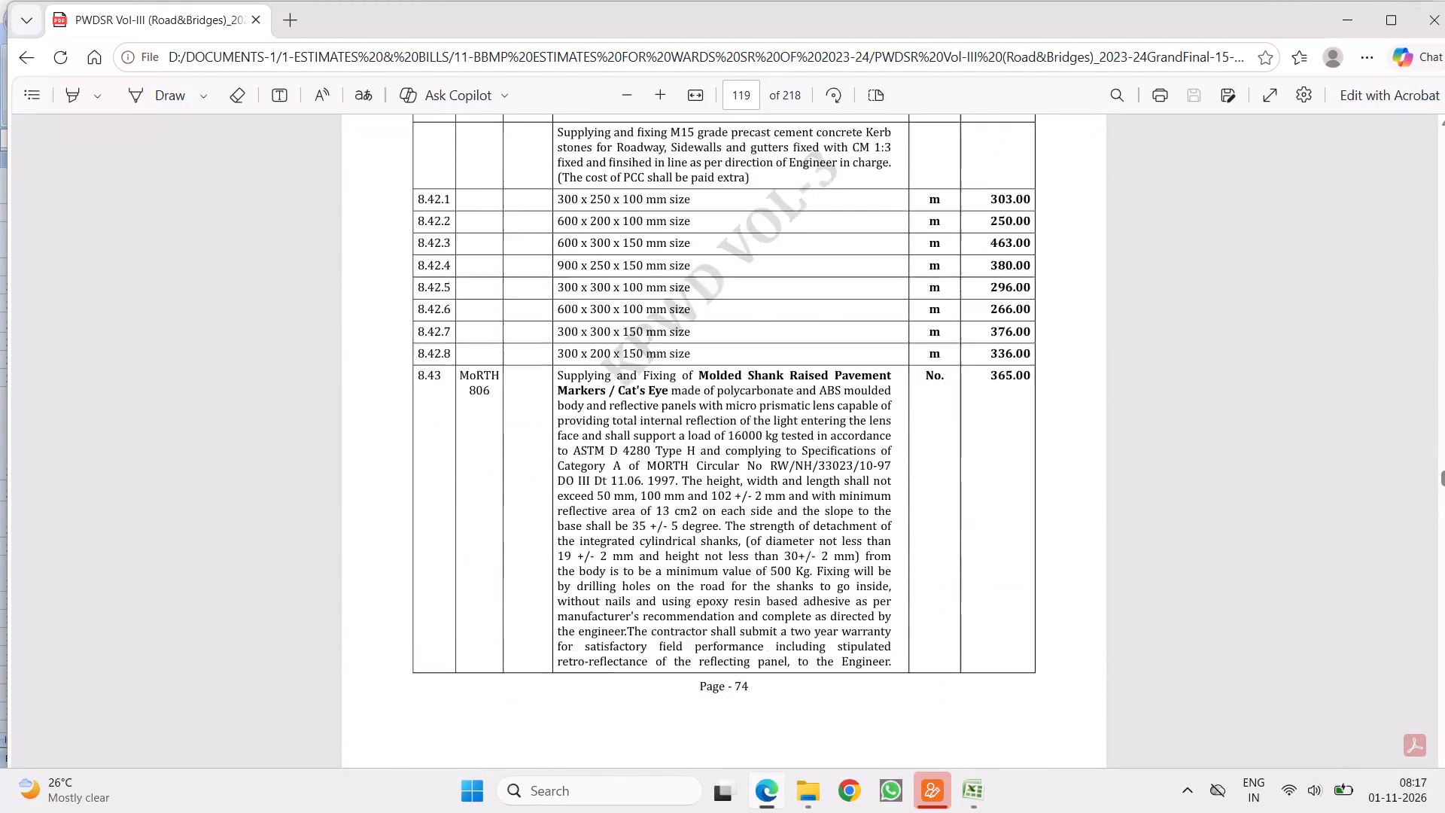
scroll(676, 379, "down", 3)
scroll(699, 361, "up", 5)
scroll(714, 390, "down", 4)
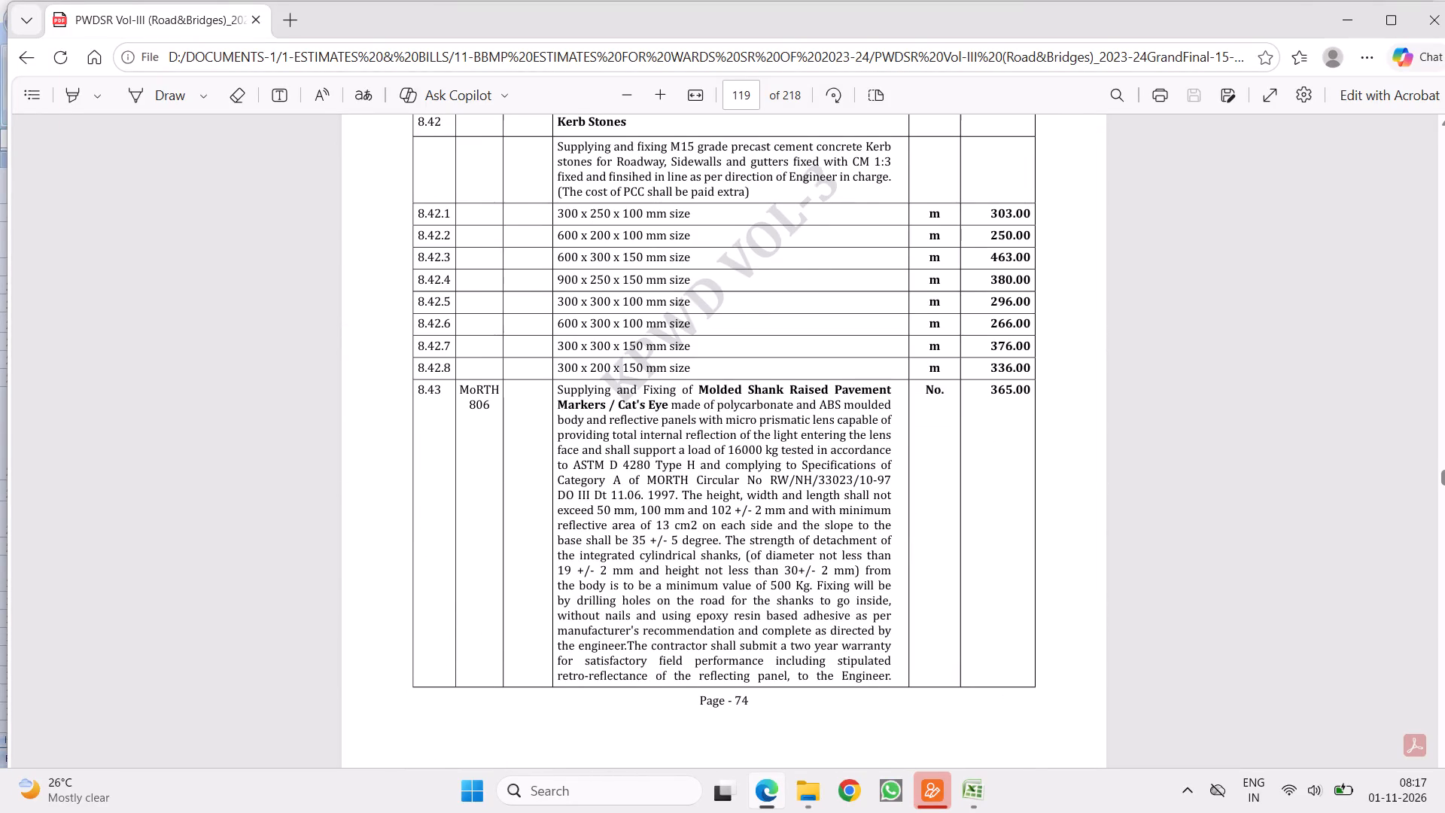
scroll(721, 409, "down", 16)
scroll(710, 441, "down", 7)
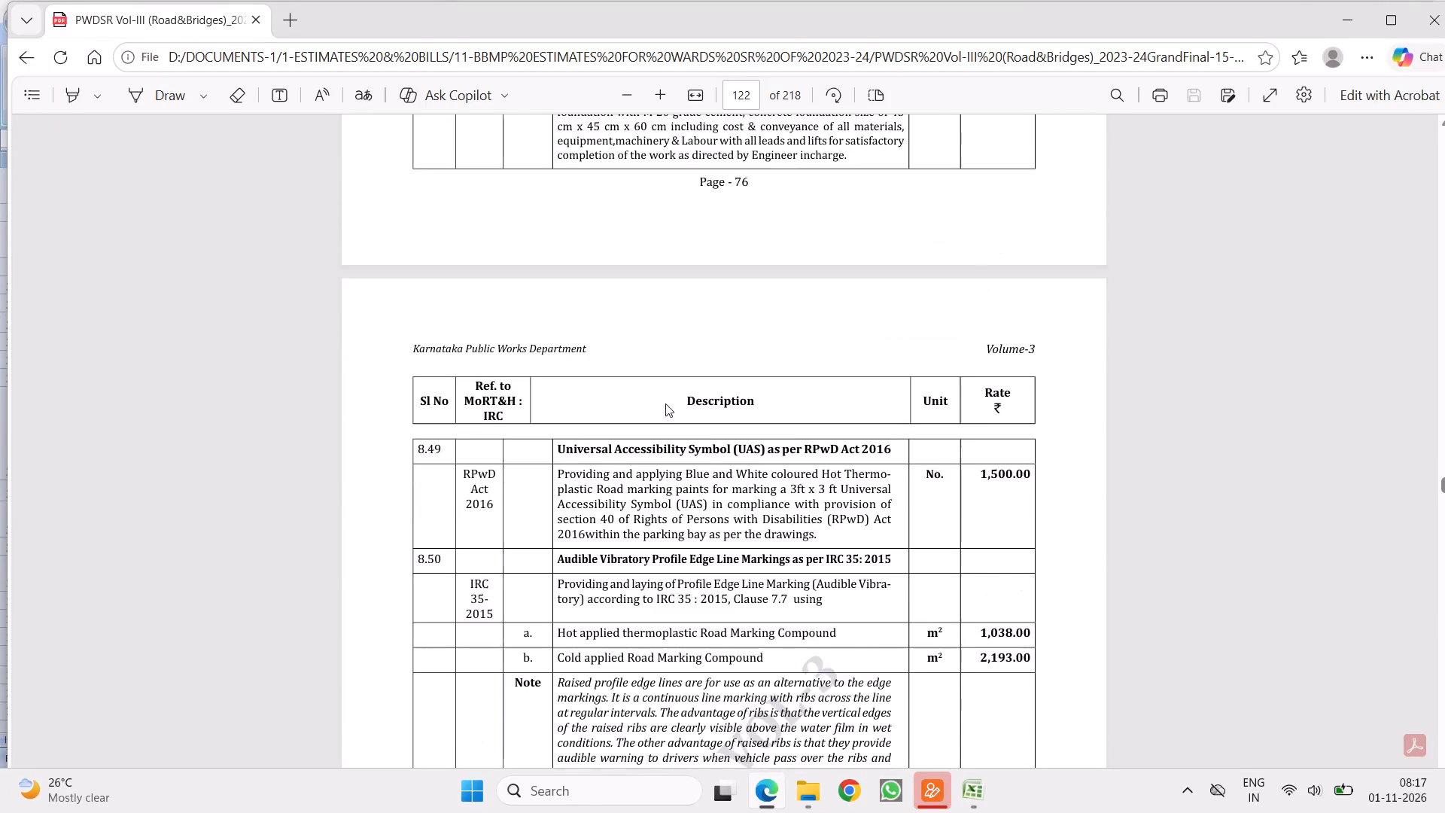
scroll(665, 415, "down", 18)
scroll(639, 487, "down", 17)
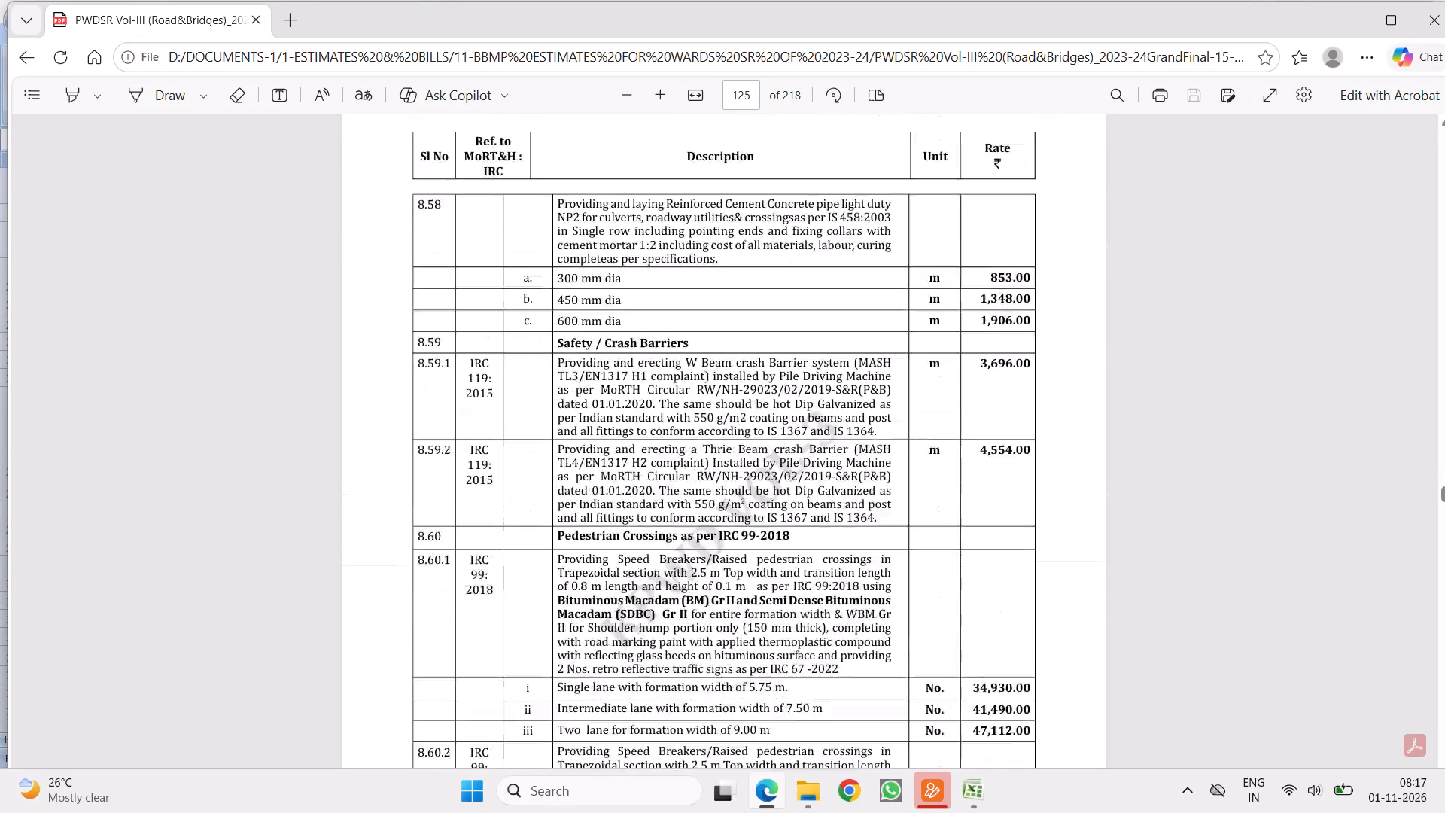
Examine the reference photos of cautionary, mandatory, information and chevron signboards on page 126.
scroll(692, 526, "down", 12)
scroll(713, 436, "up", 2)
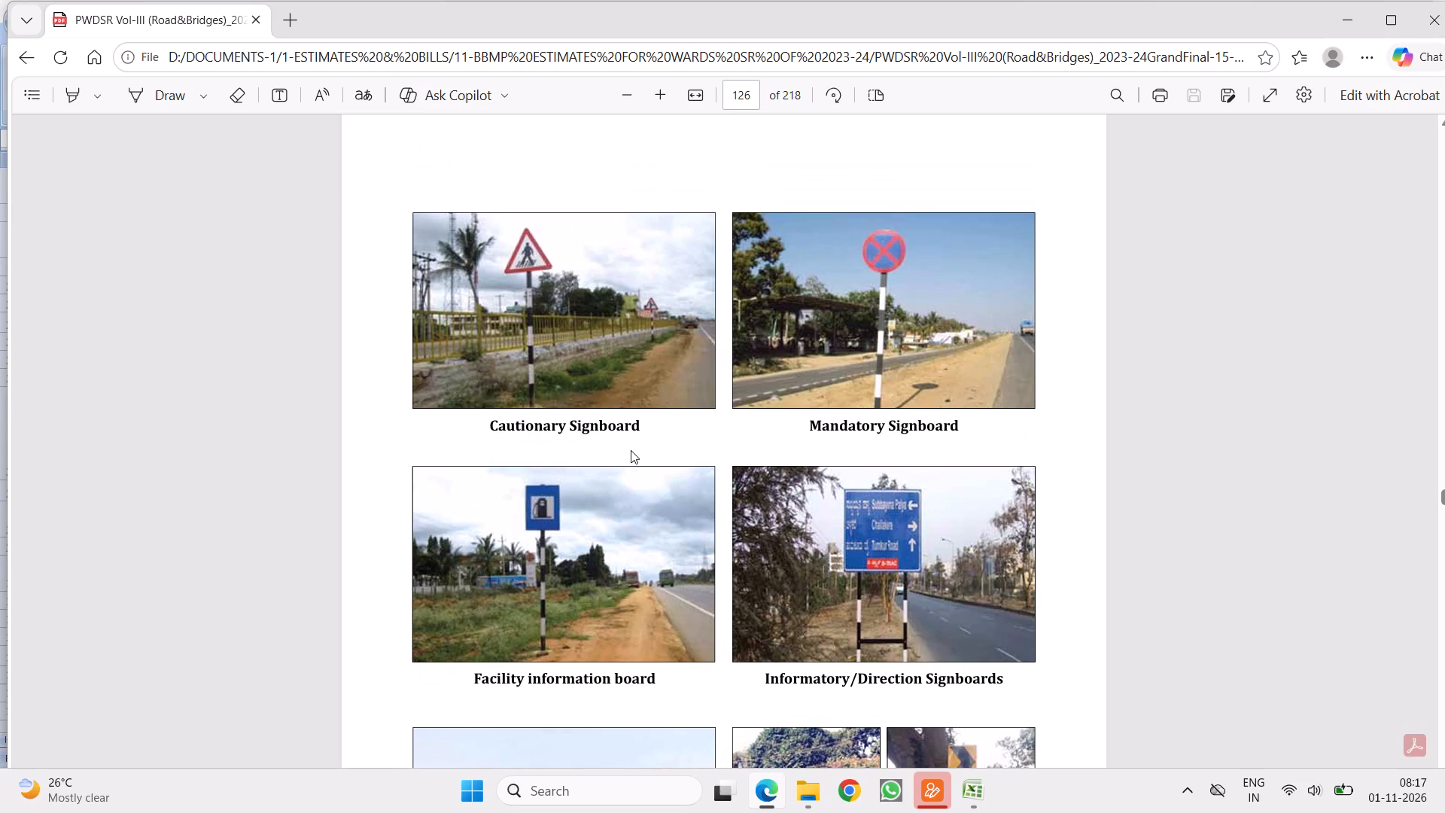
scroll(689, 416, "down", 6)
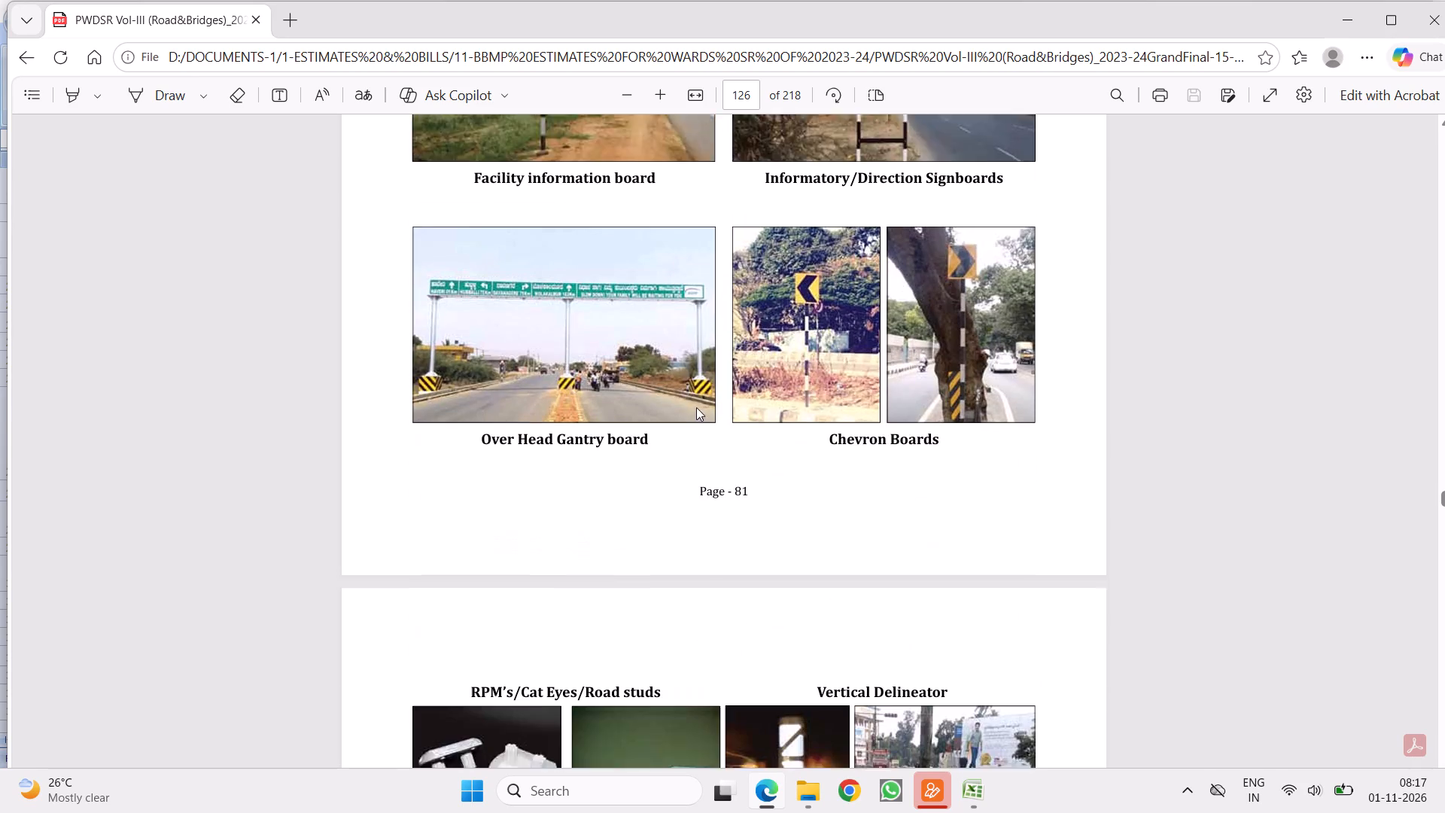
scroll(668, 402, "up", 5)
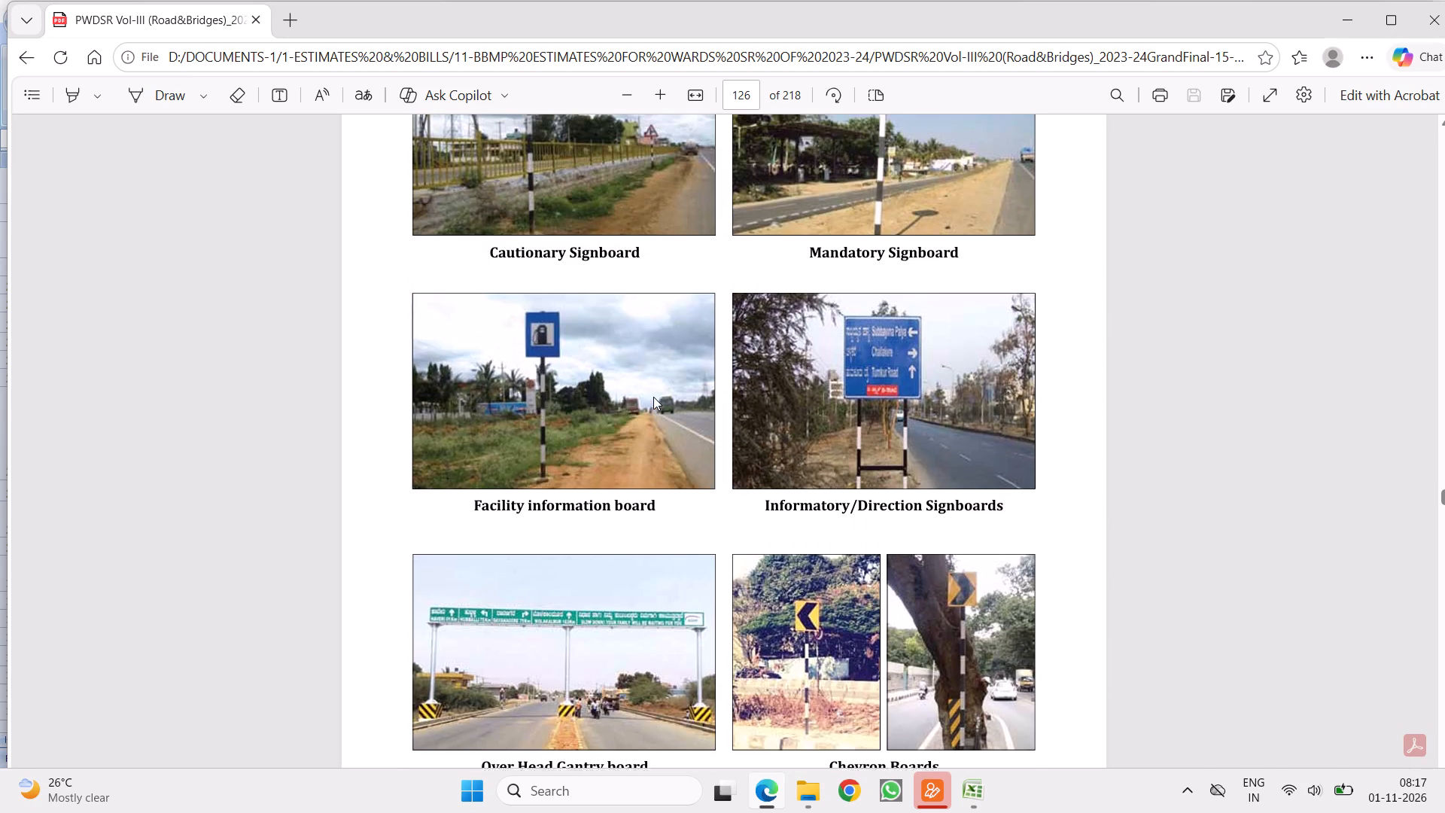
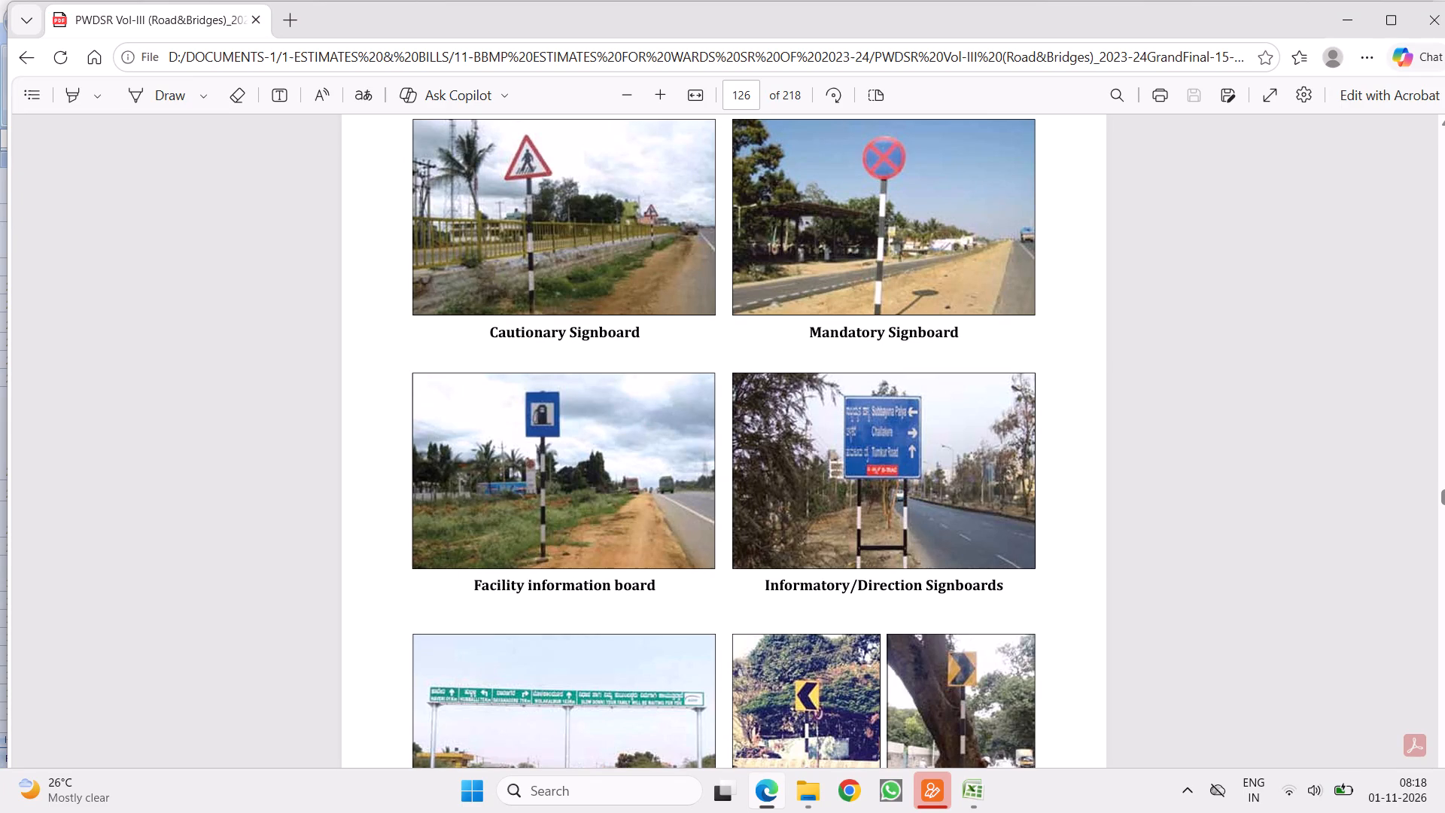
Review the Chapter 8 items and rates backwards from the signboard photos on page 126 to the construction-zone items on page 118.
scroll(630, 324, "up", 8)
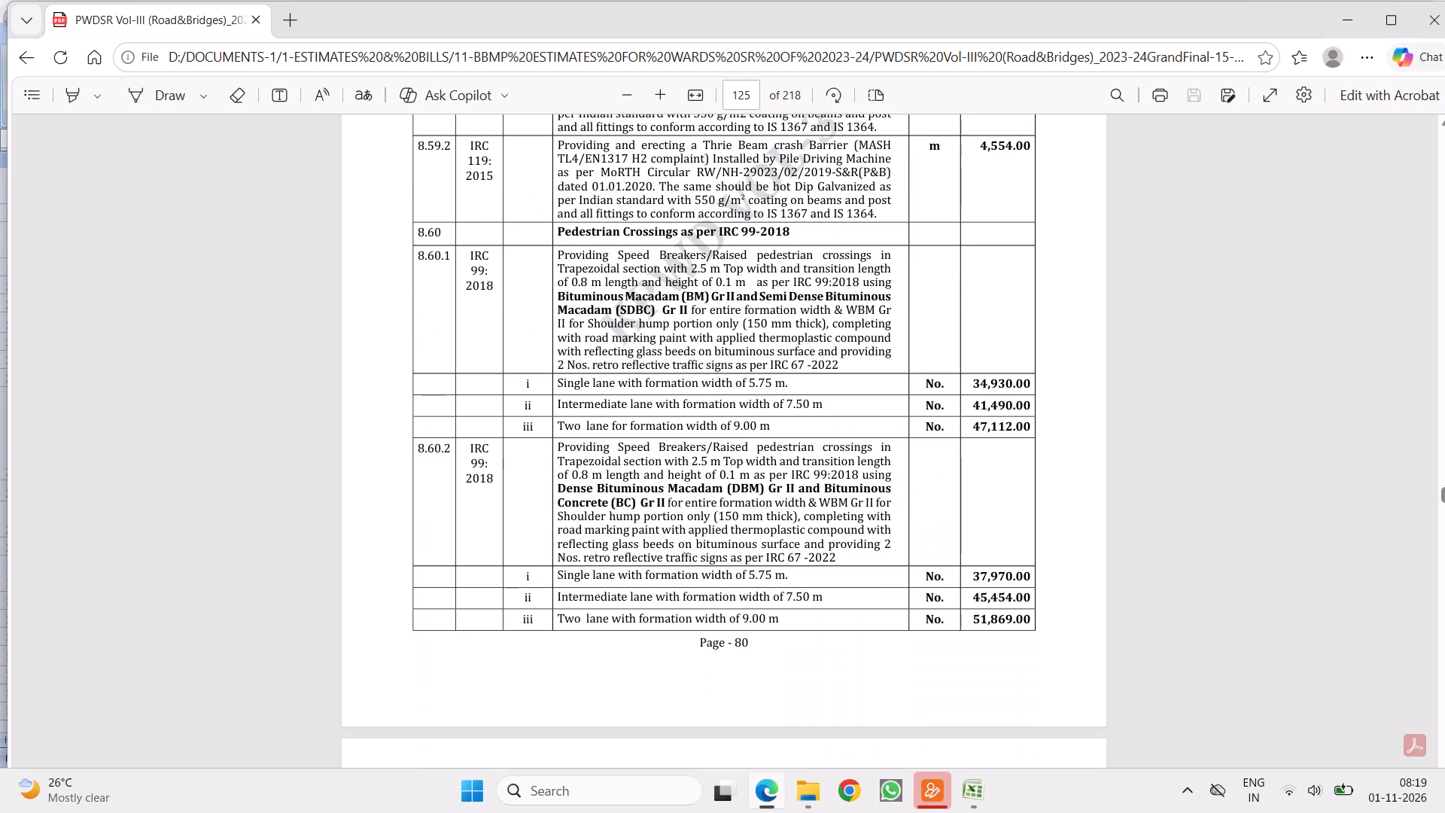
scroll(740, 309, "up", 2)
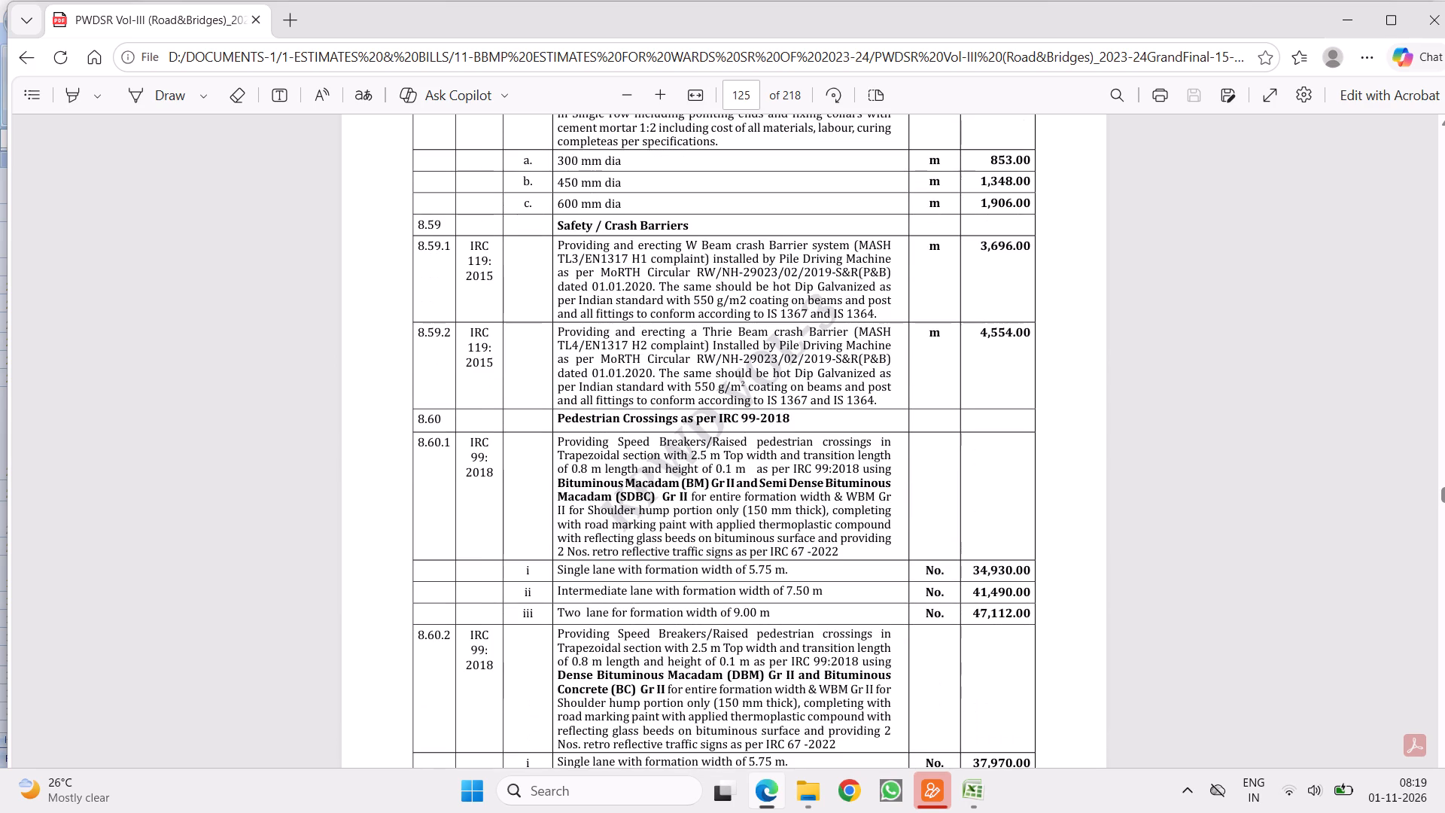
scroll(732, 413, "down", 7)
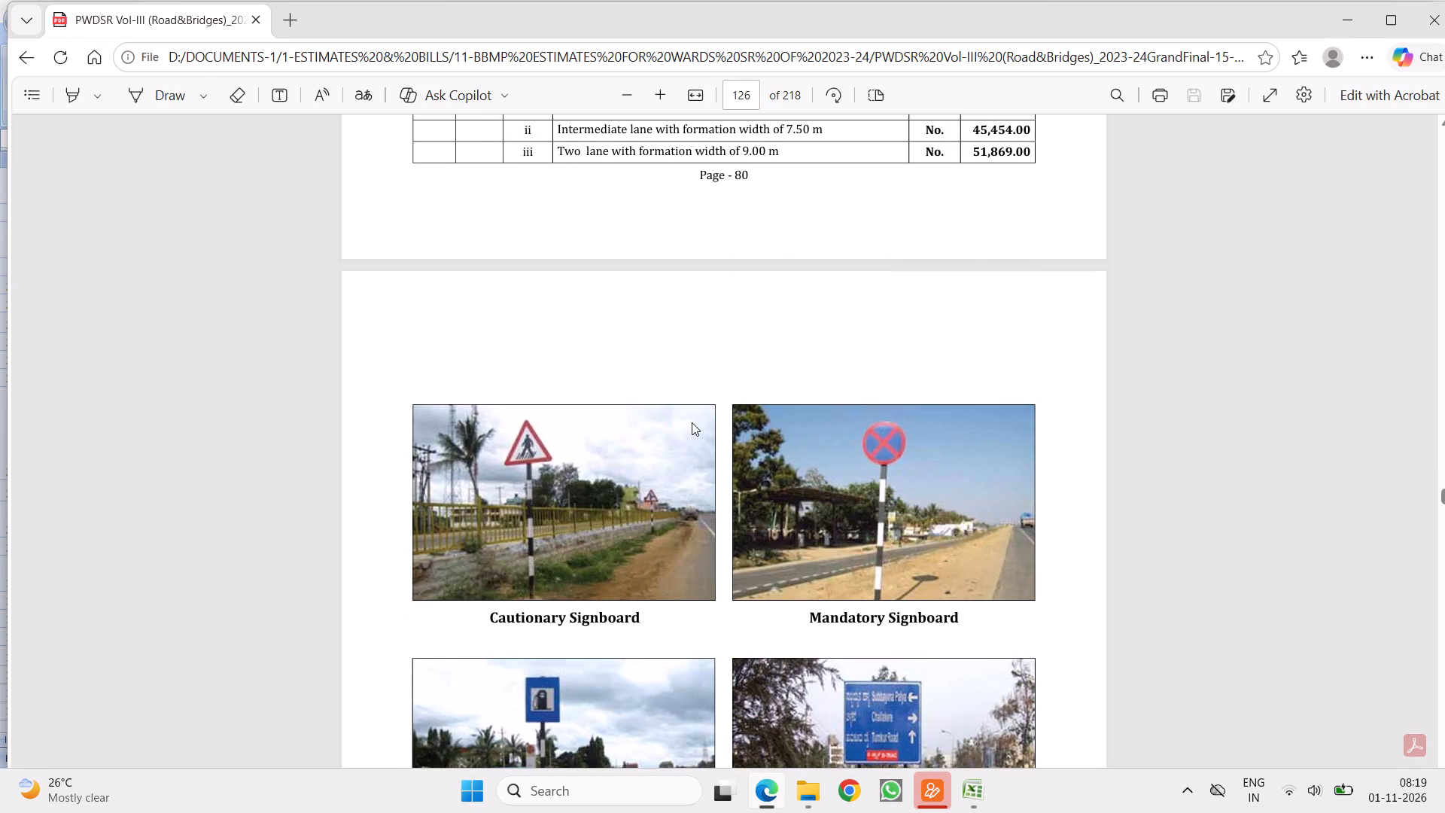
scroll(676, 422, "up", 7)
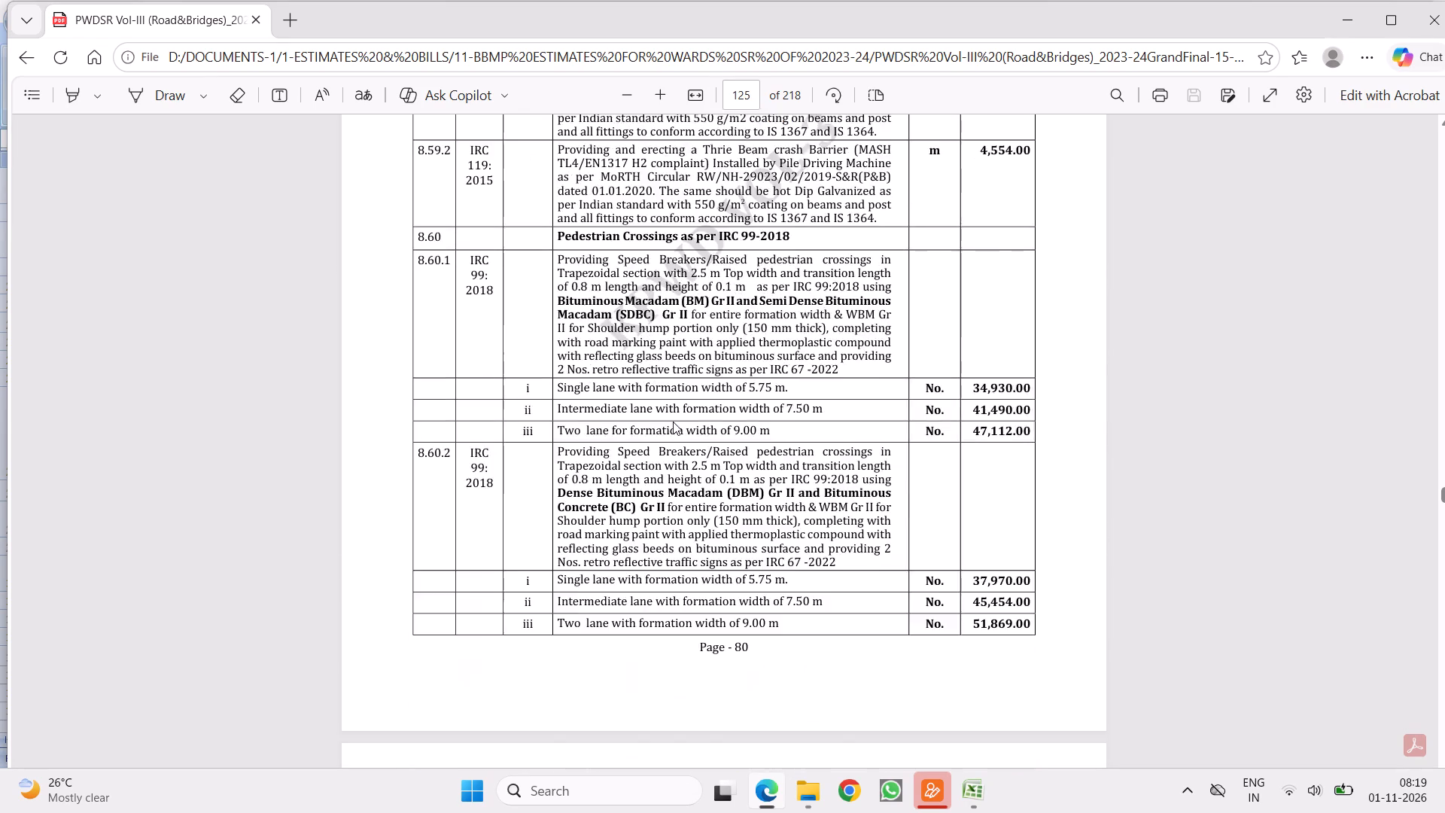
scroll(673, 422, "up", 12)
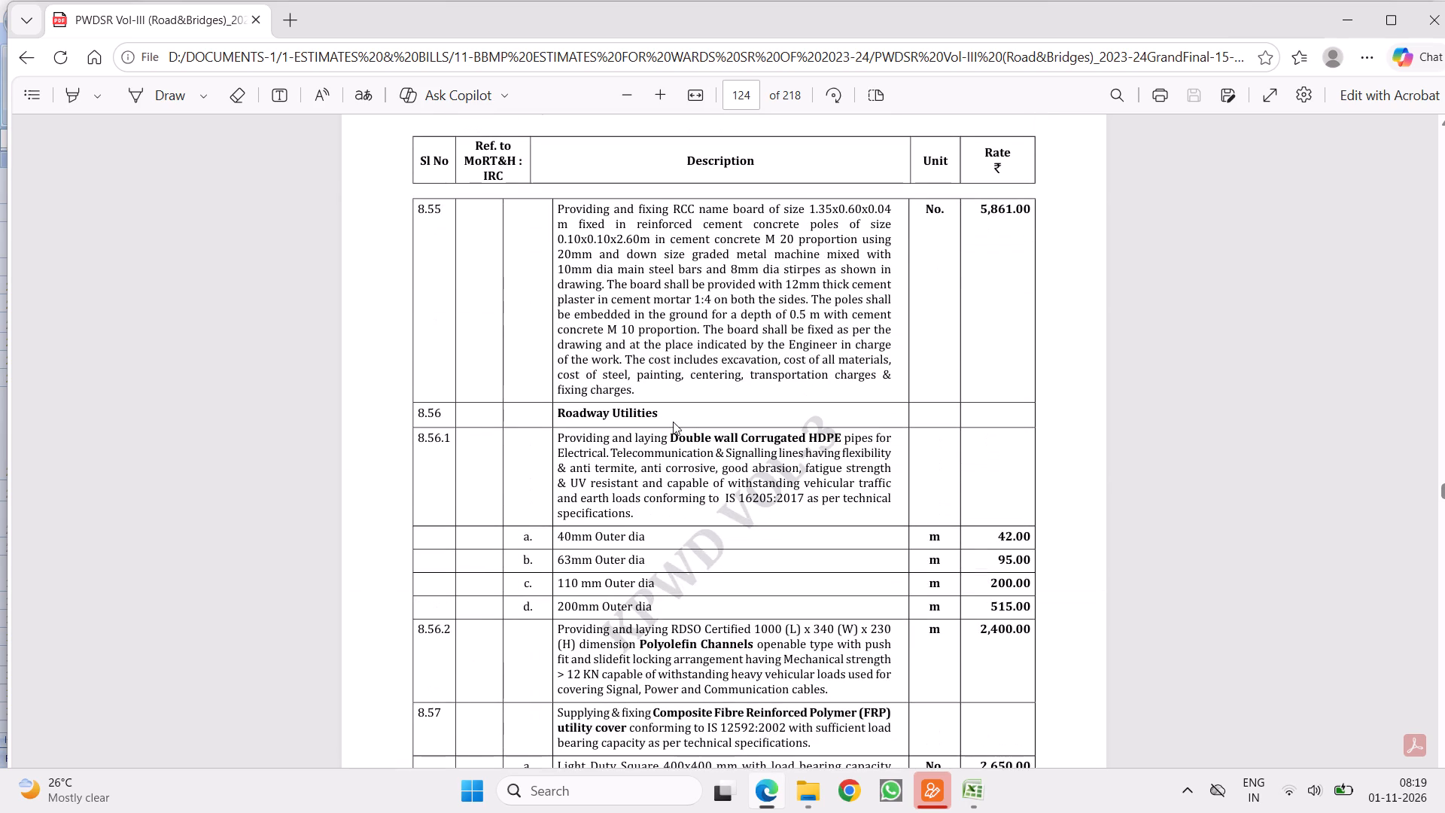
scroll(683, 423, "up", 8)
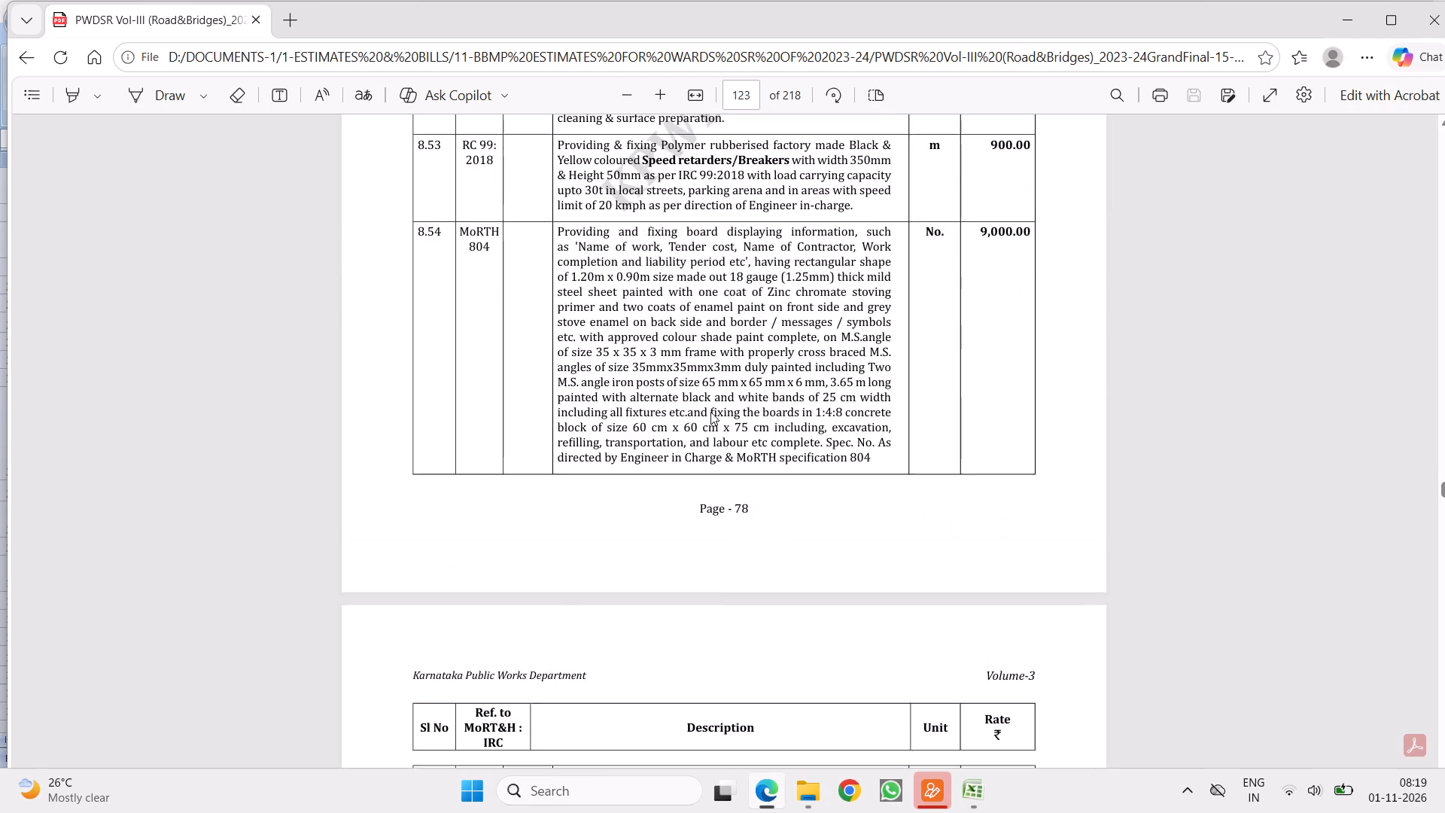
scroll(710, 412, "up", 16)
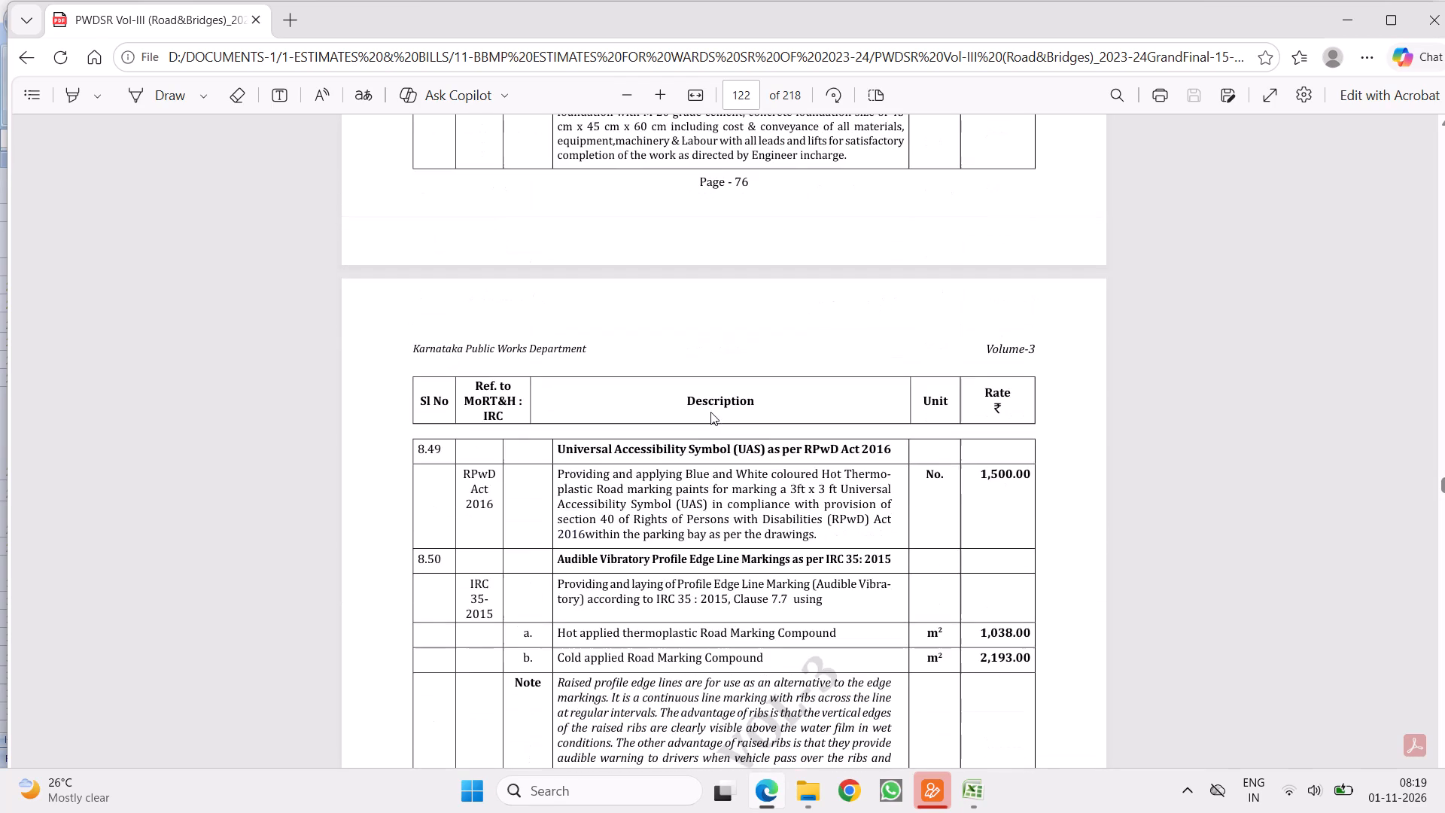
scroll(710, 412, "up", 6)
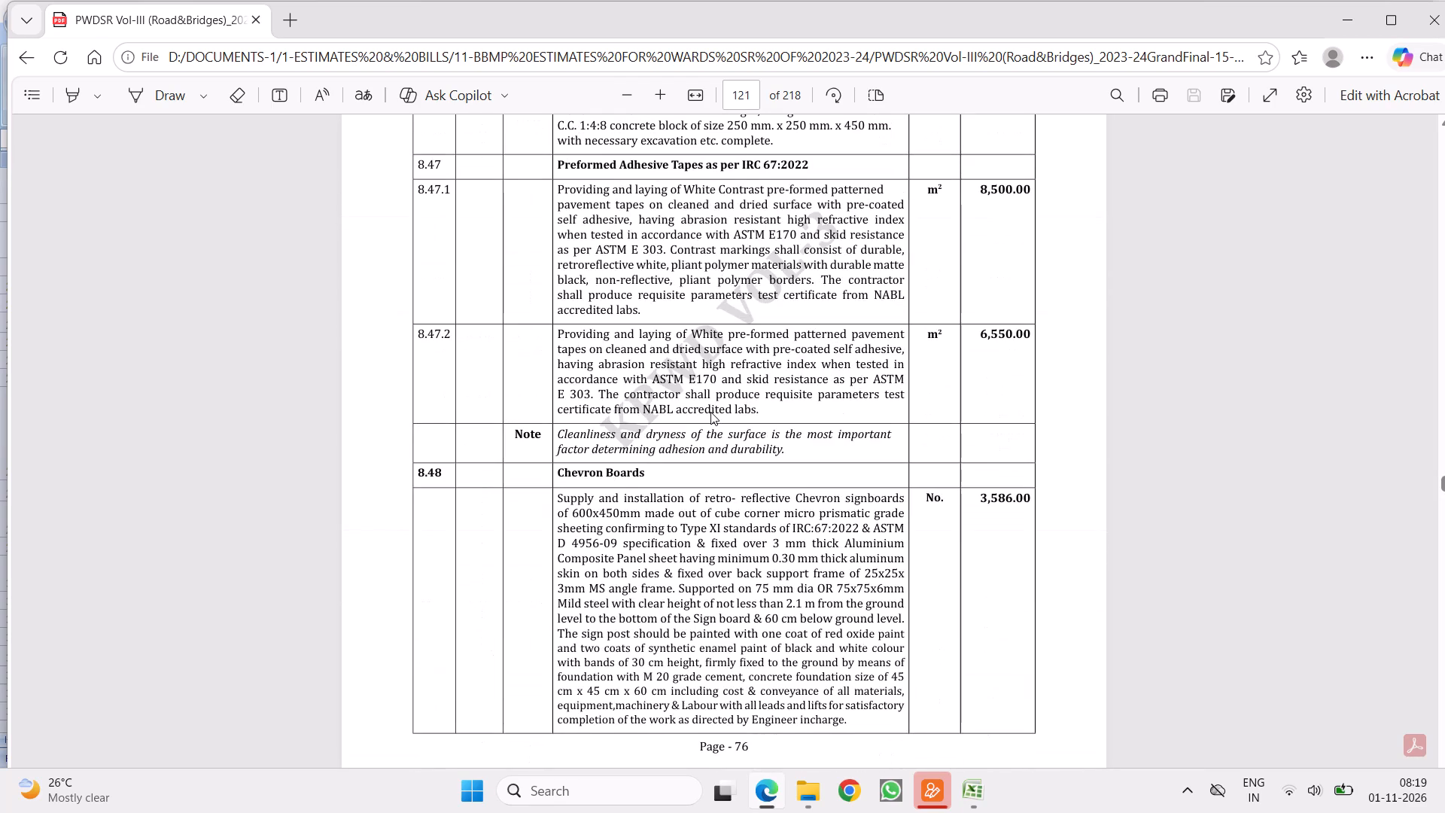
scroll(710, 412, "up", 4)
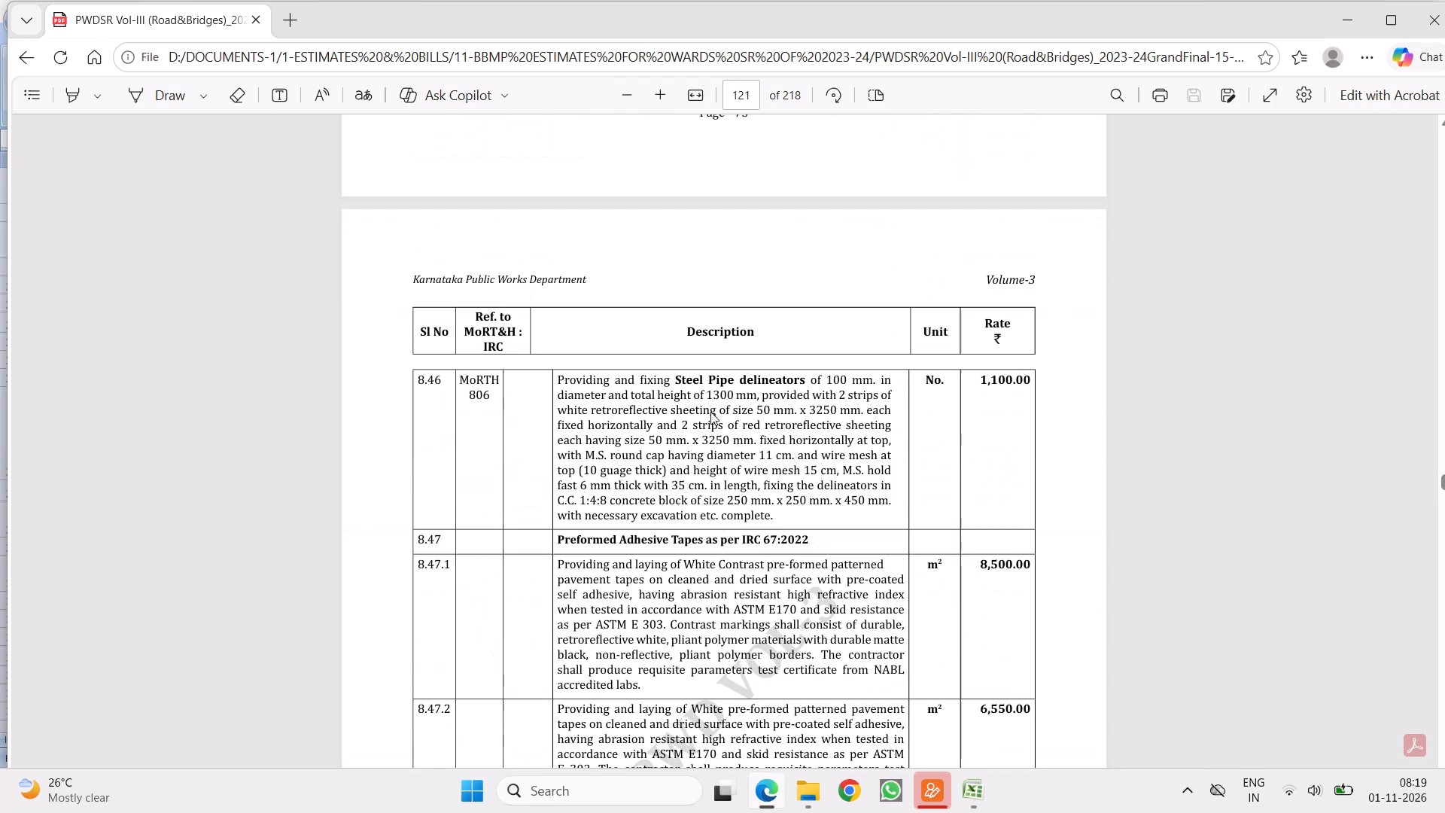
scroll(710, 412, "up", 10)
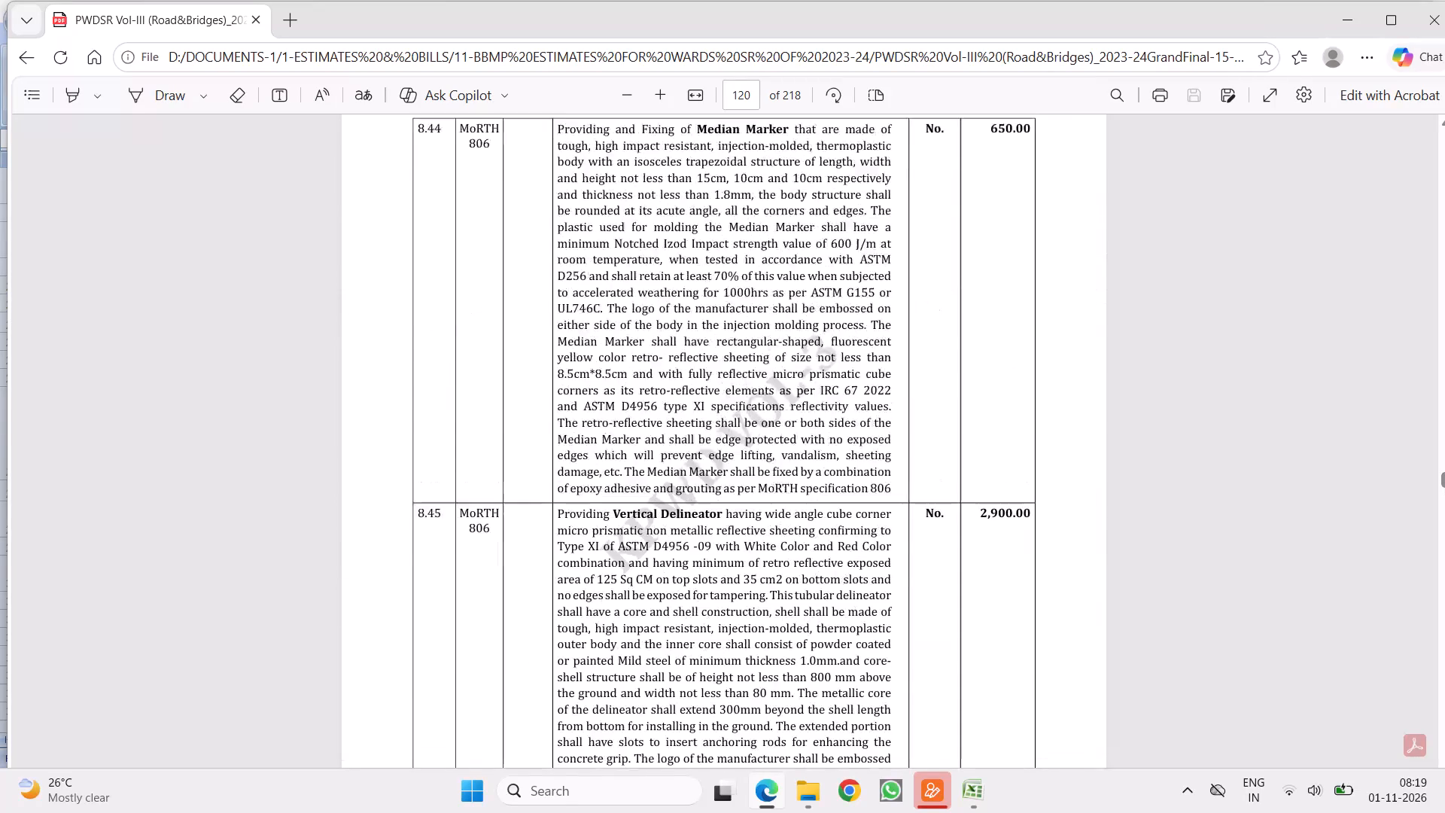
scroll(702, 394, "up", 14)
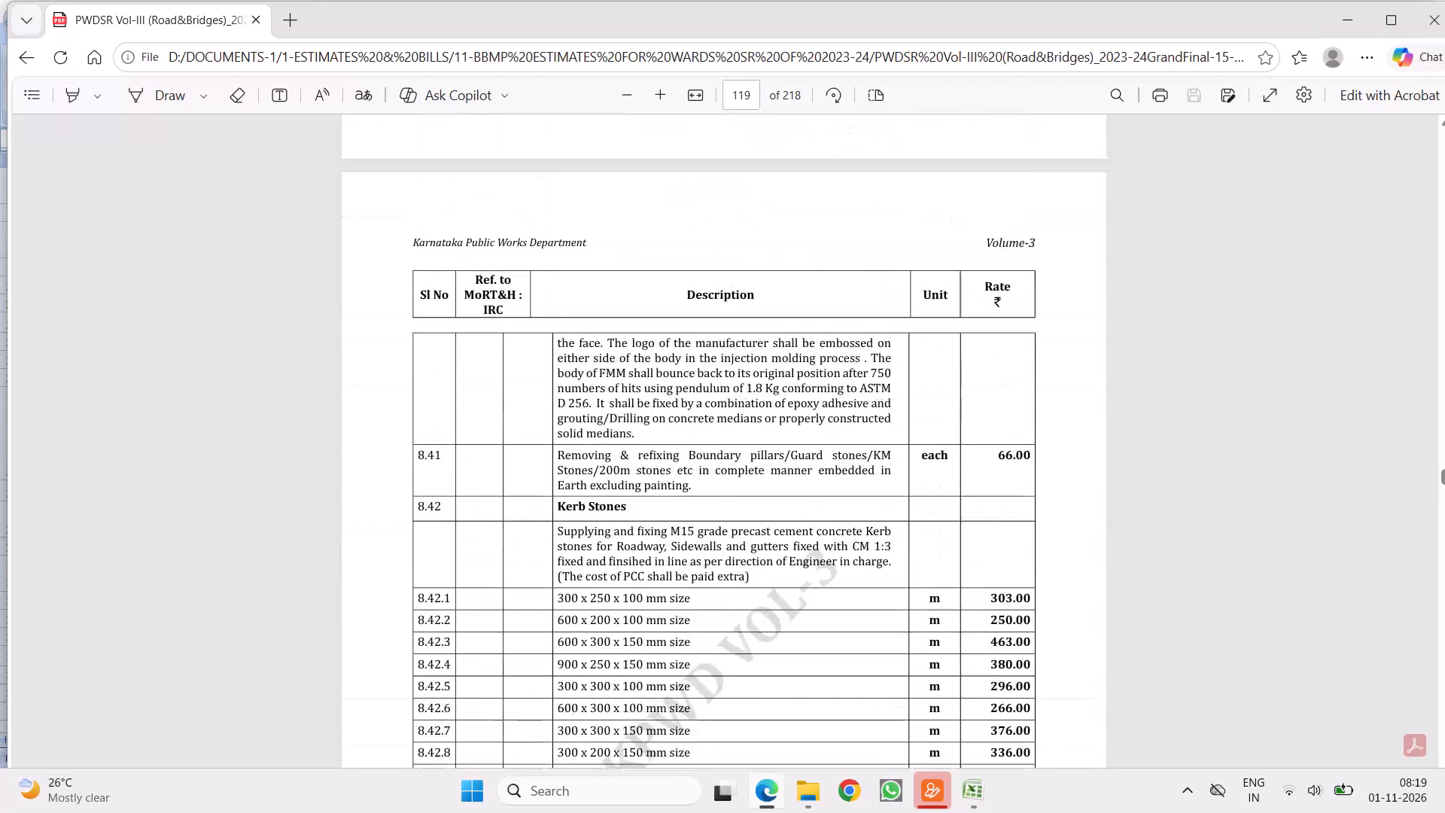
scroll(702, 394, "up", 6)
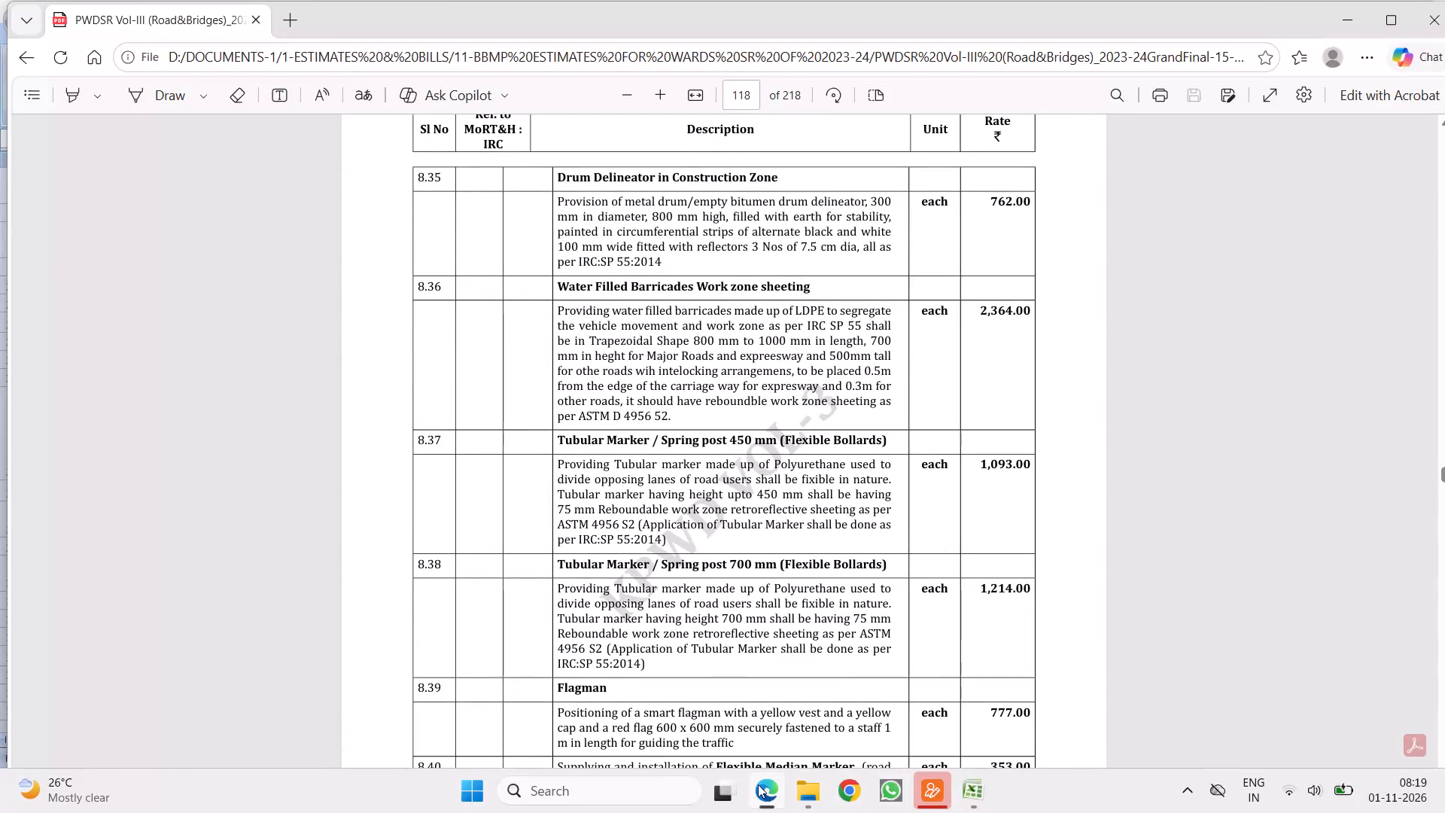
Open the KS Garden comprehensive development 500.00 estimate for wards 33, 34, 35 & 36 from the 2026-27 CKP-OBC estimates folder.
left_click(808, 795)
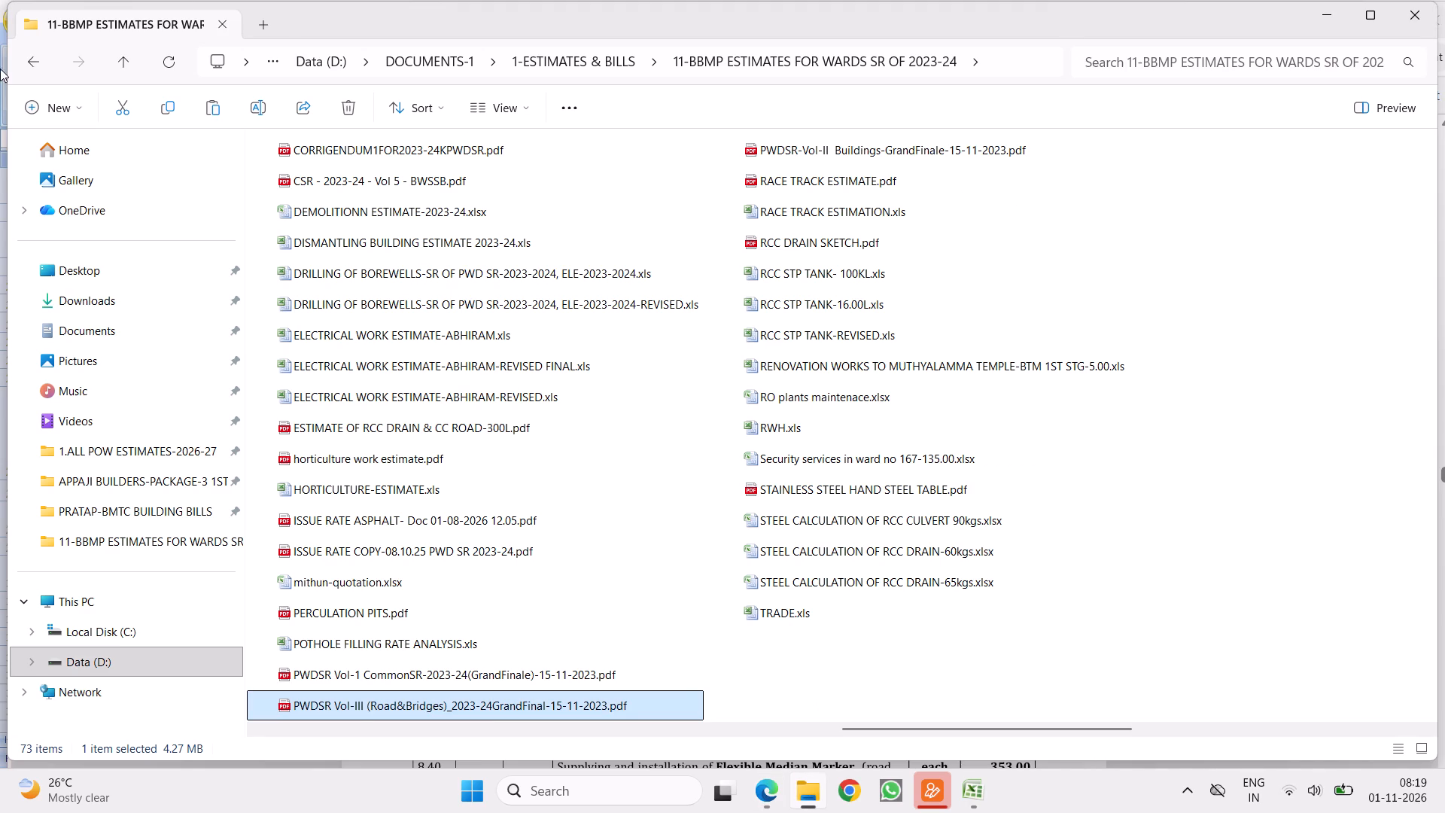
left_click(35, 59)
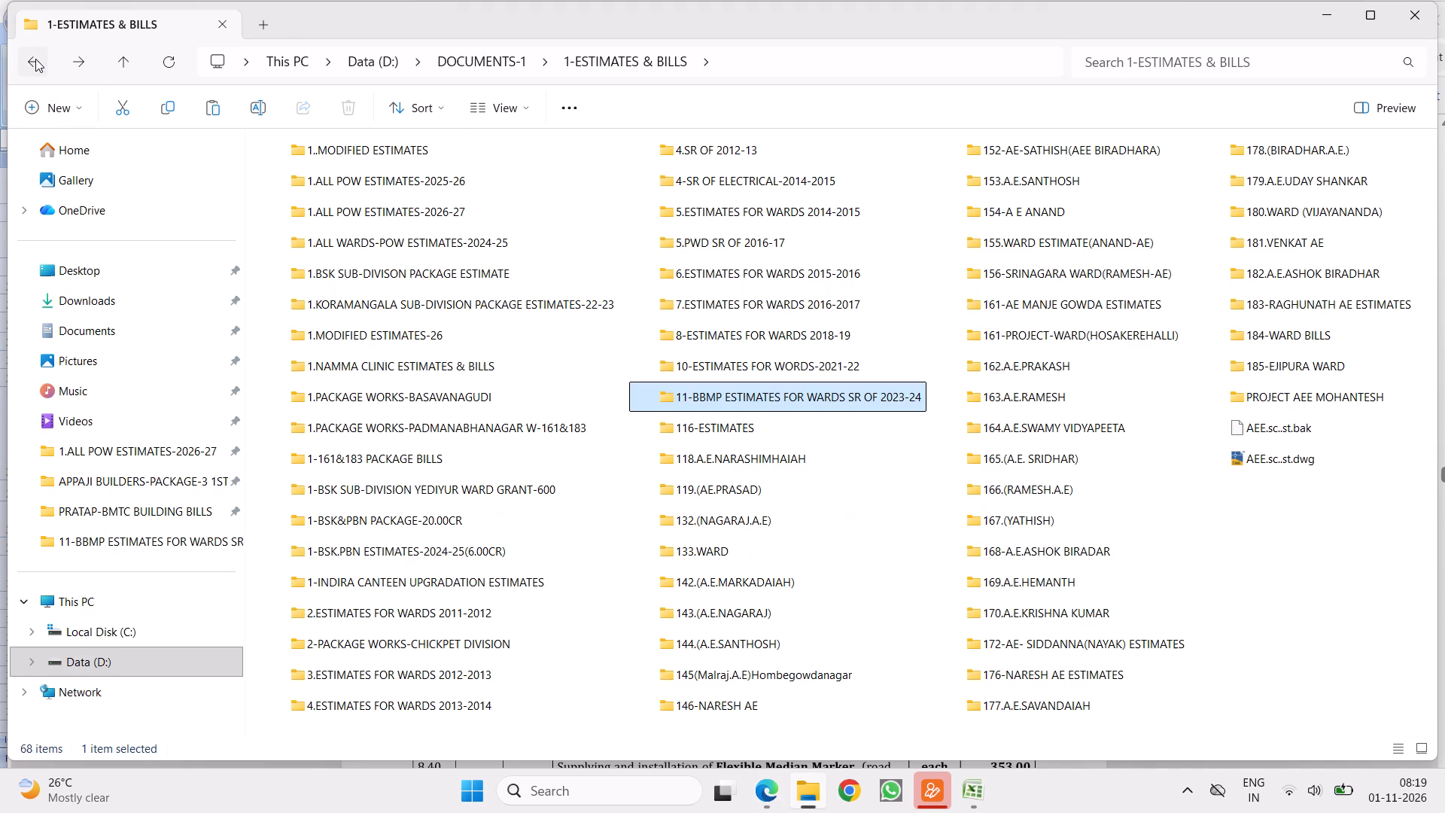
left_click(35, 59)
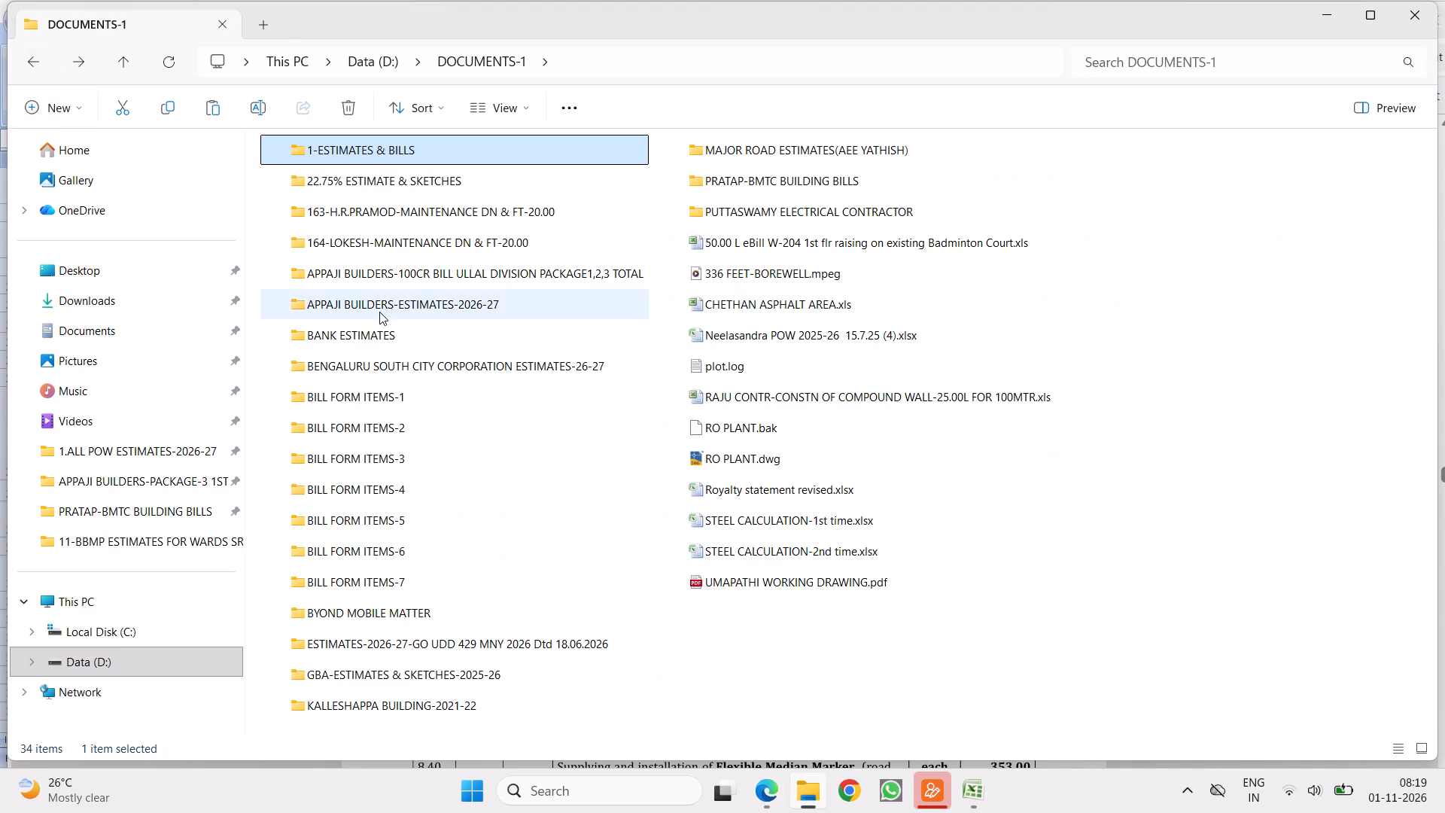
double_click(379, 151)
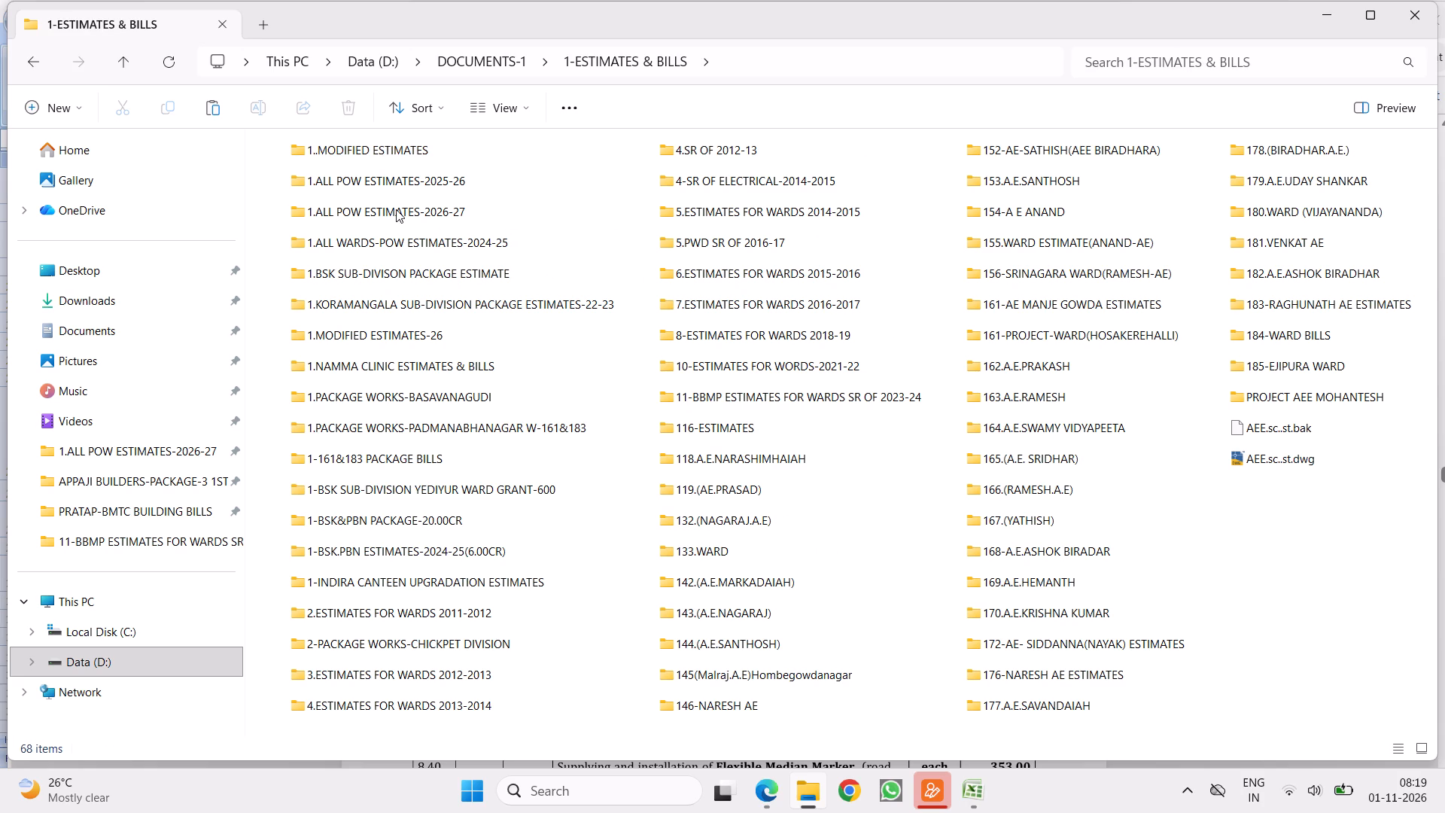
double_click(396, 209)
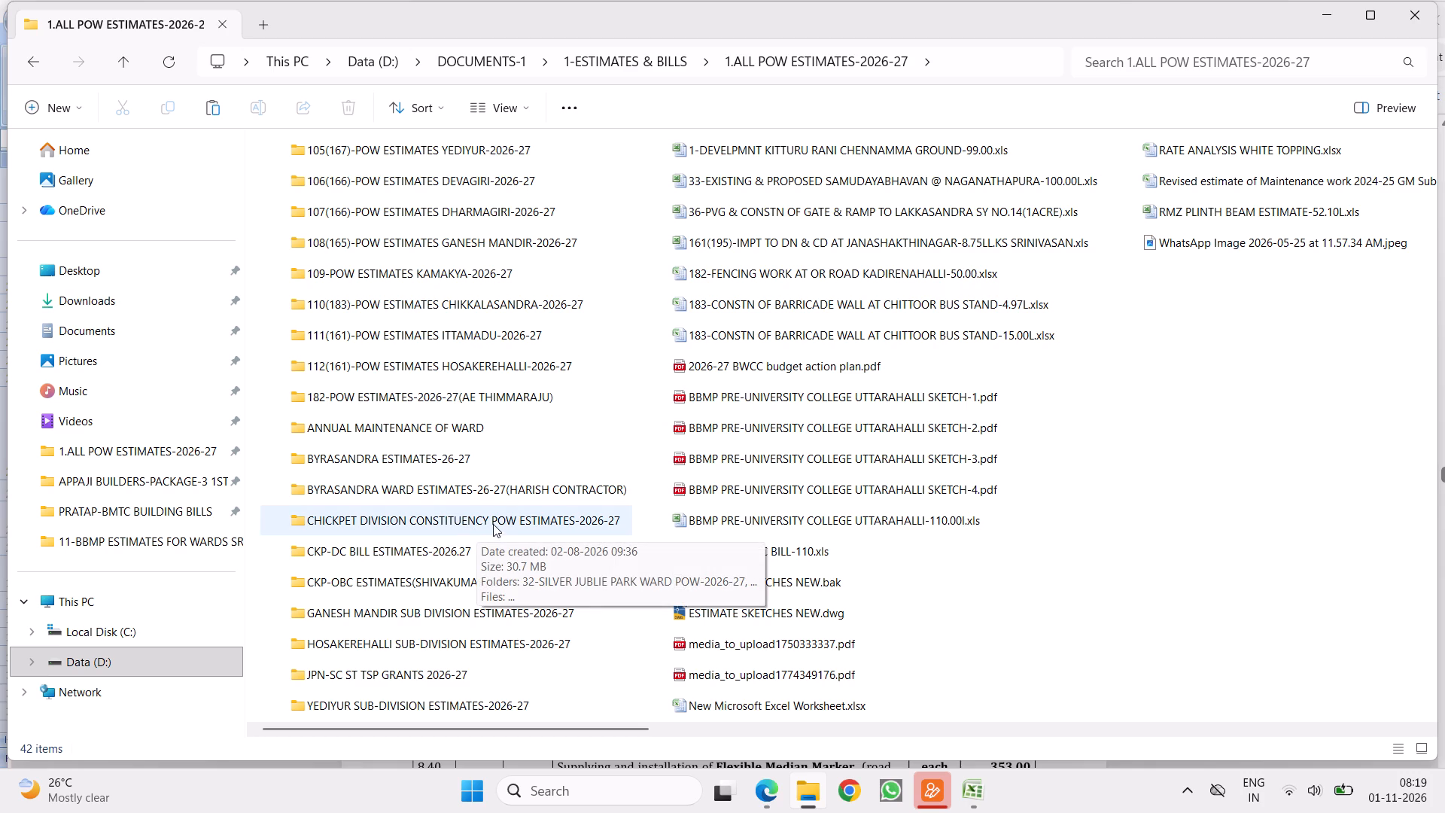
left_click(400, 551)
double_click(421, 586)
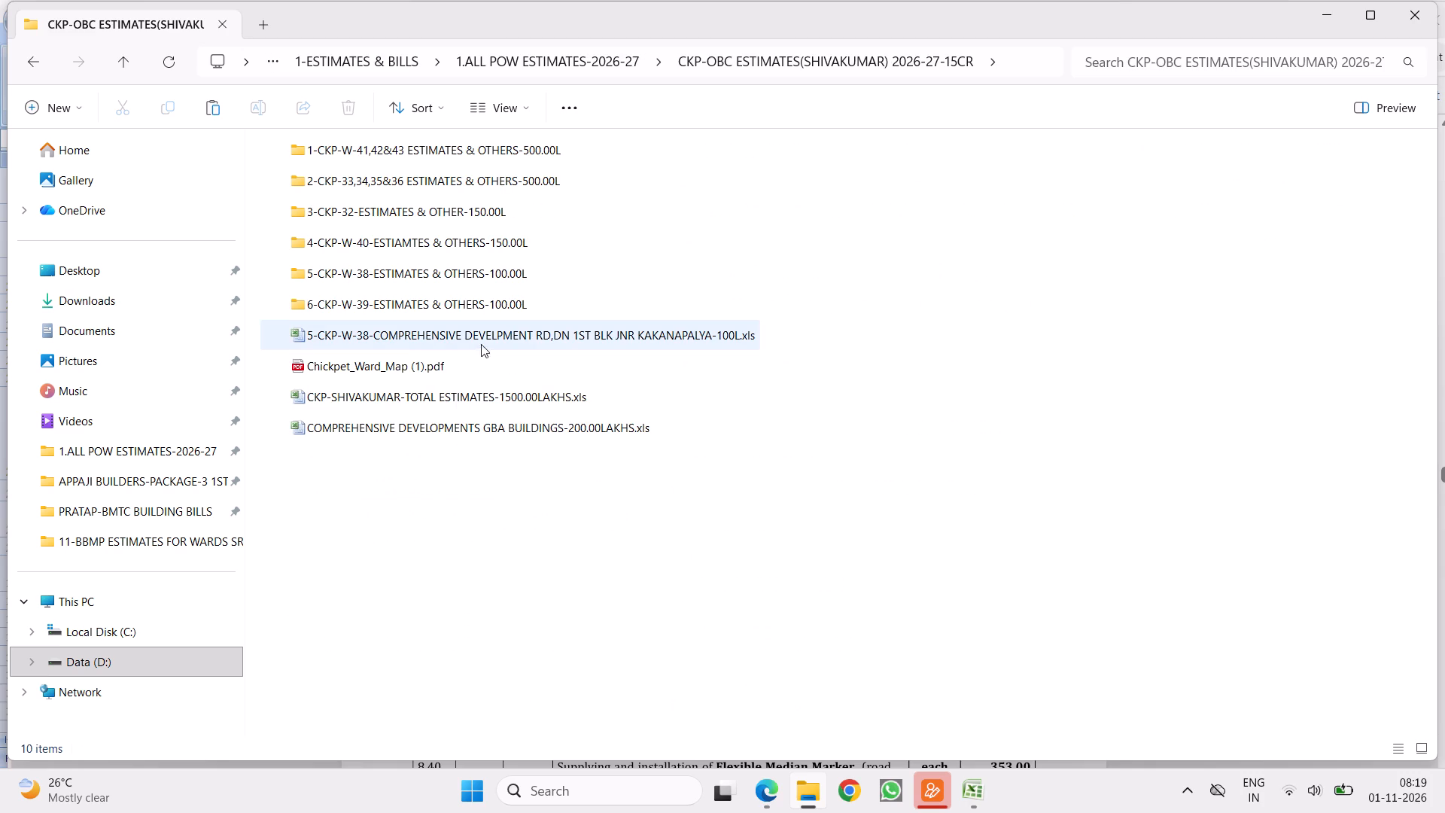
double_click(413, 178)
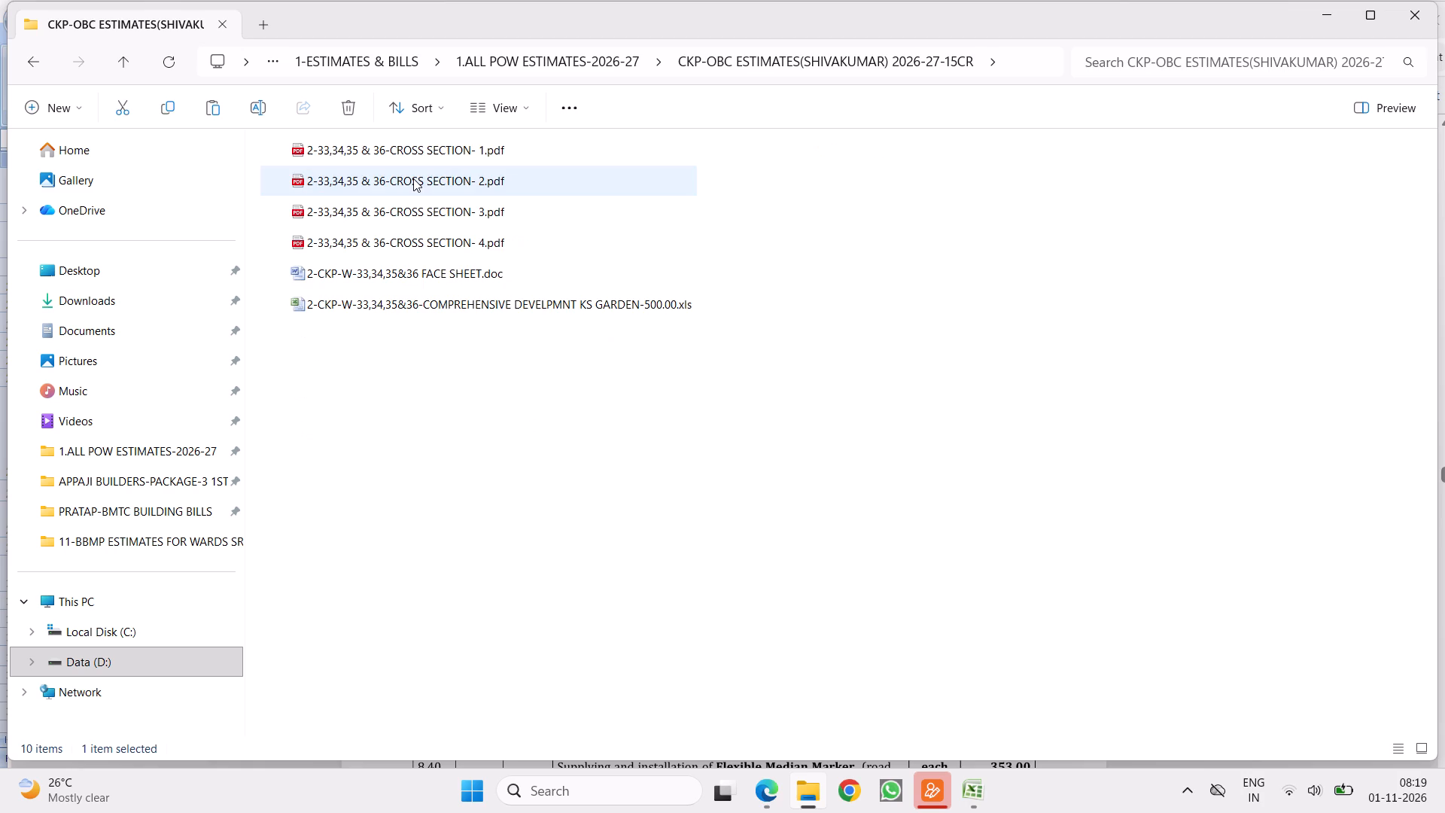
double_click(453, 308)
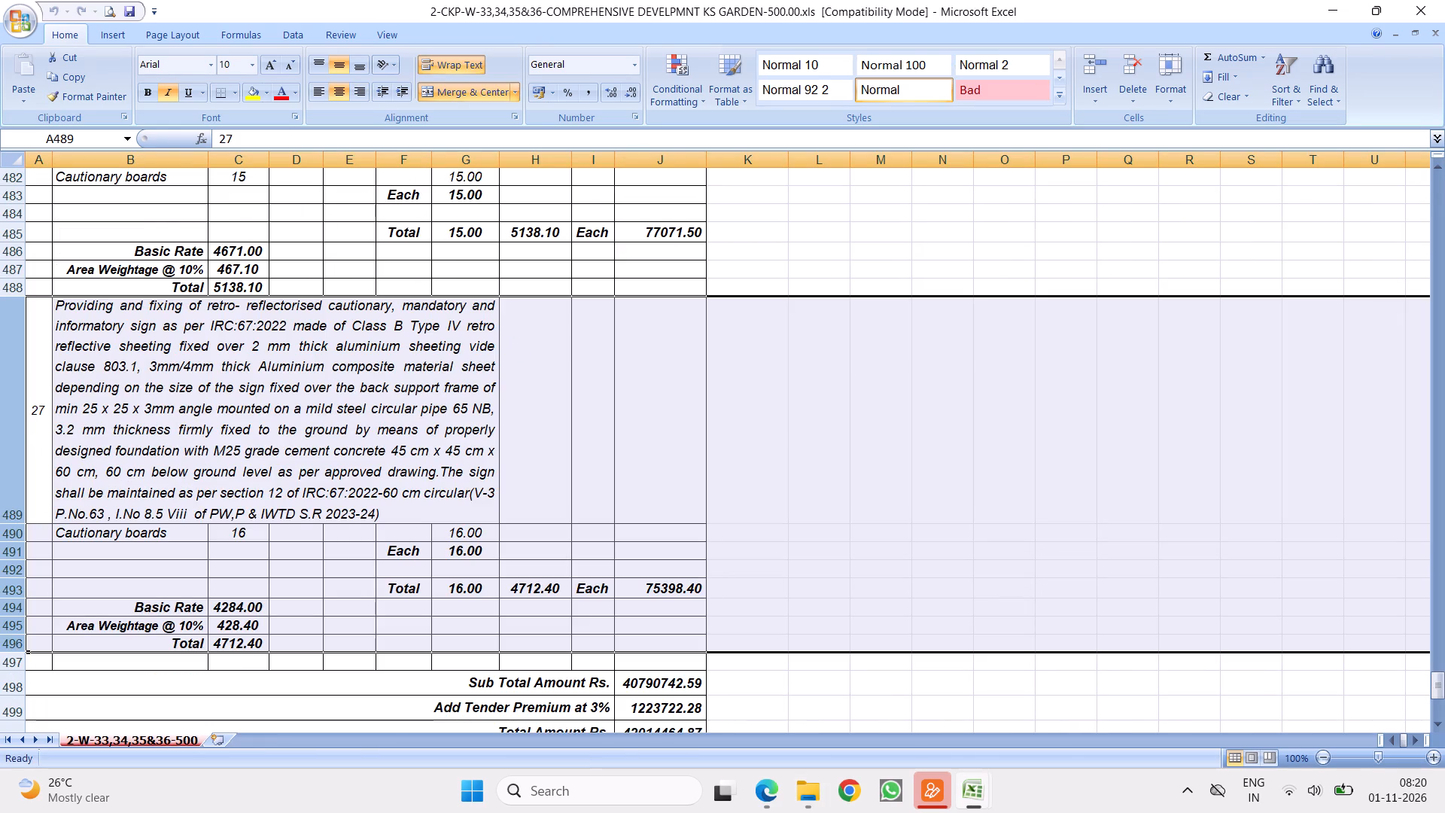
Examine the retro-reflectorised cautionary board items 26 and 27, including their descriptions, schedule references and rates.
left_click(424, 391)
scroll(430, 354, "up", 2)
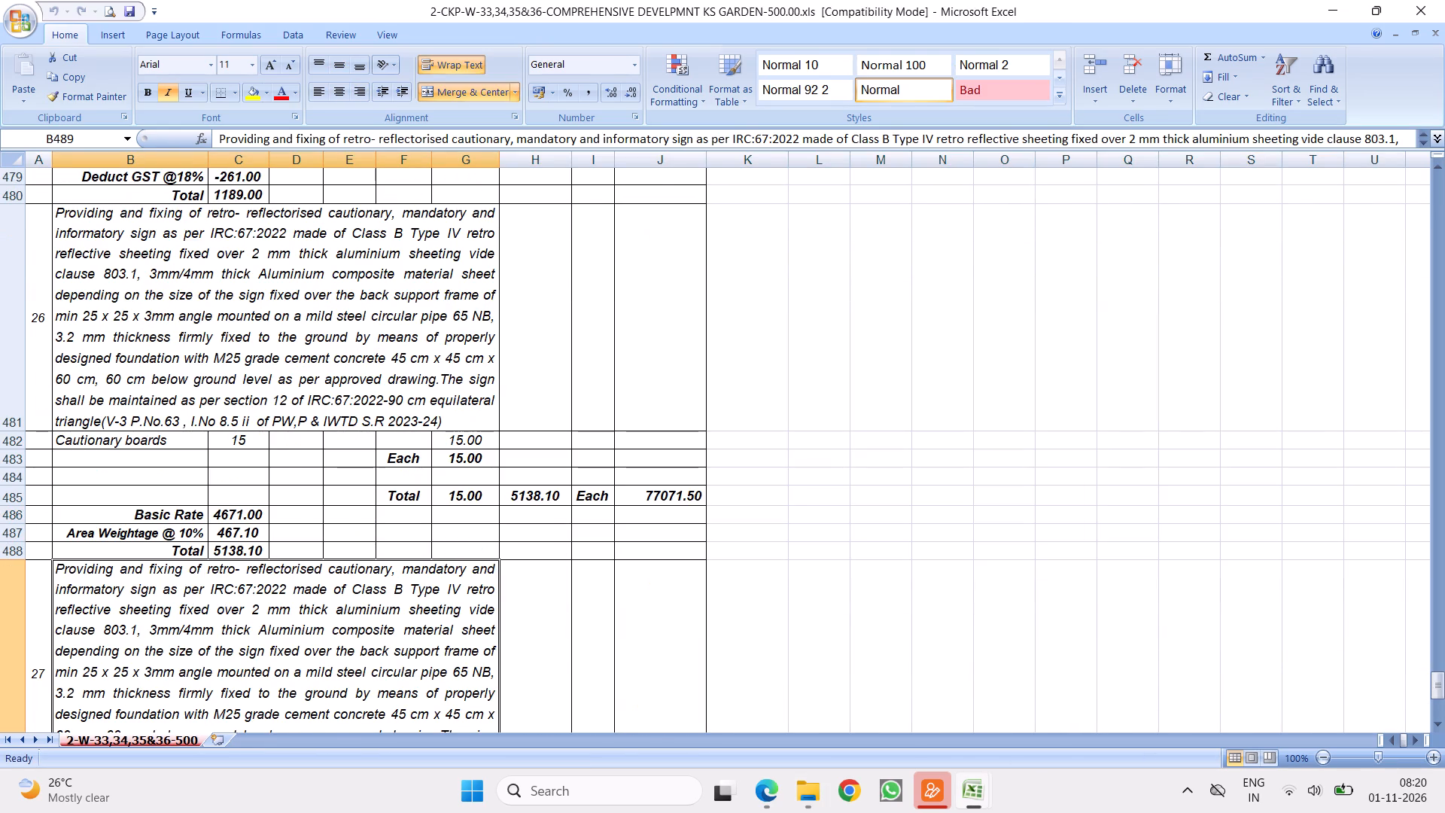
left_click(353, 341)
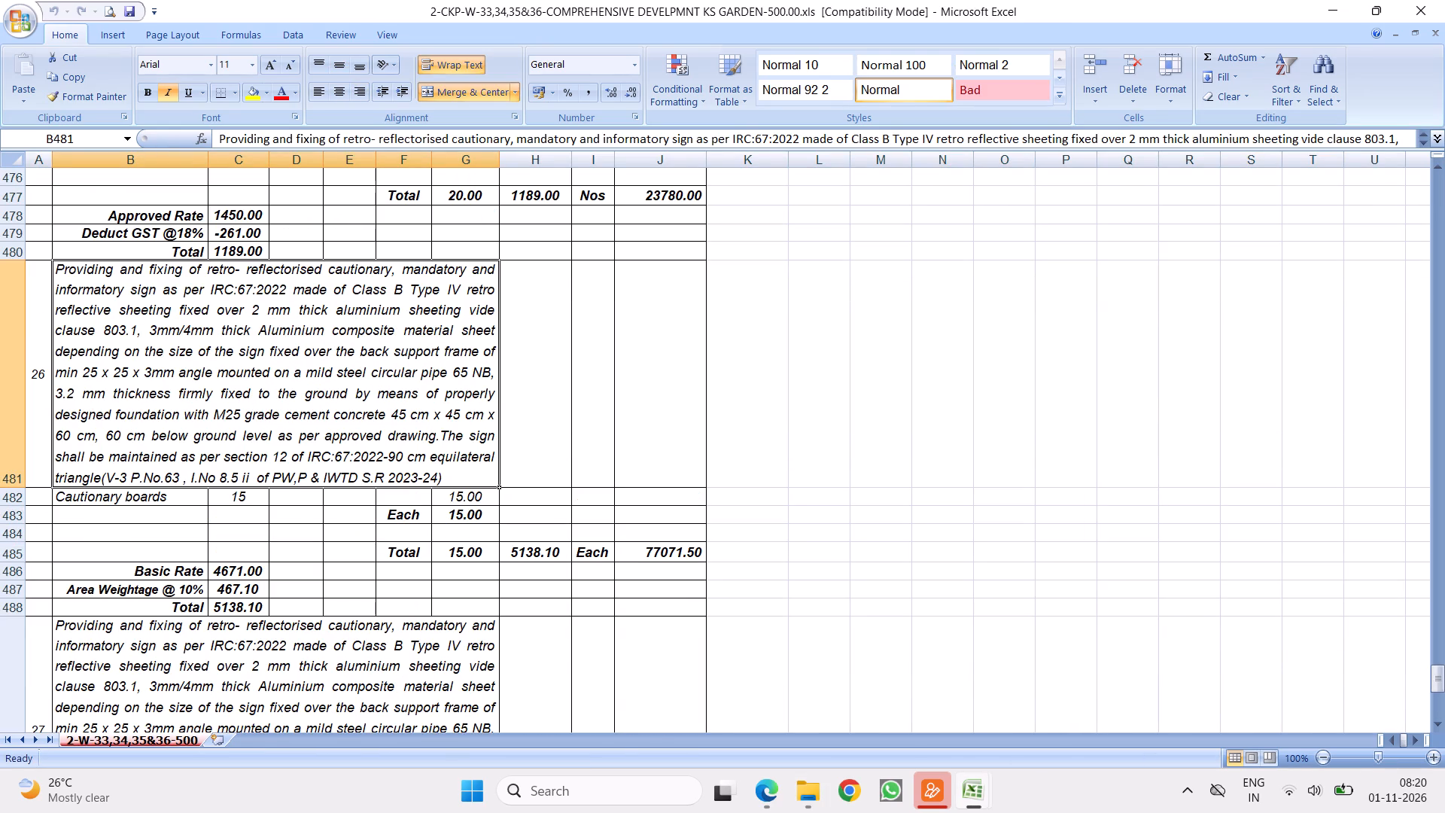
scroll(459, 471, "down", 2)
left_click(404, 449)
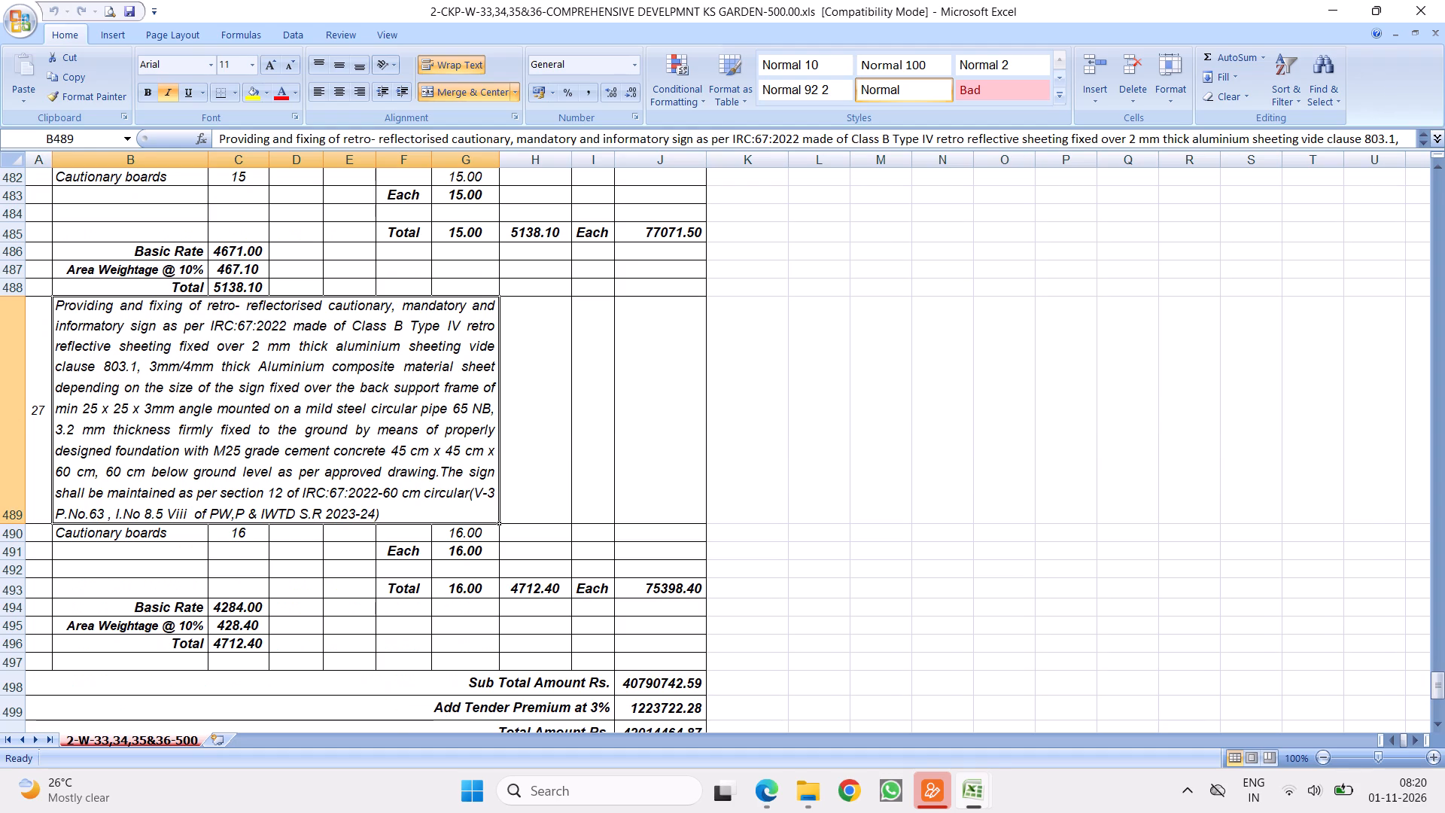
scroll(389, 389, "up", 4)
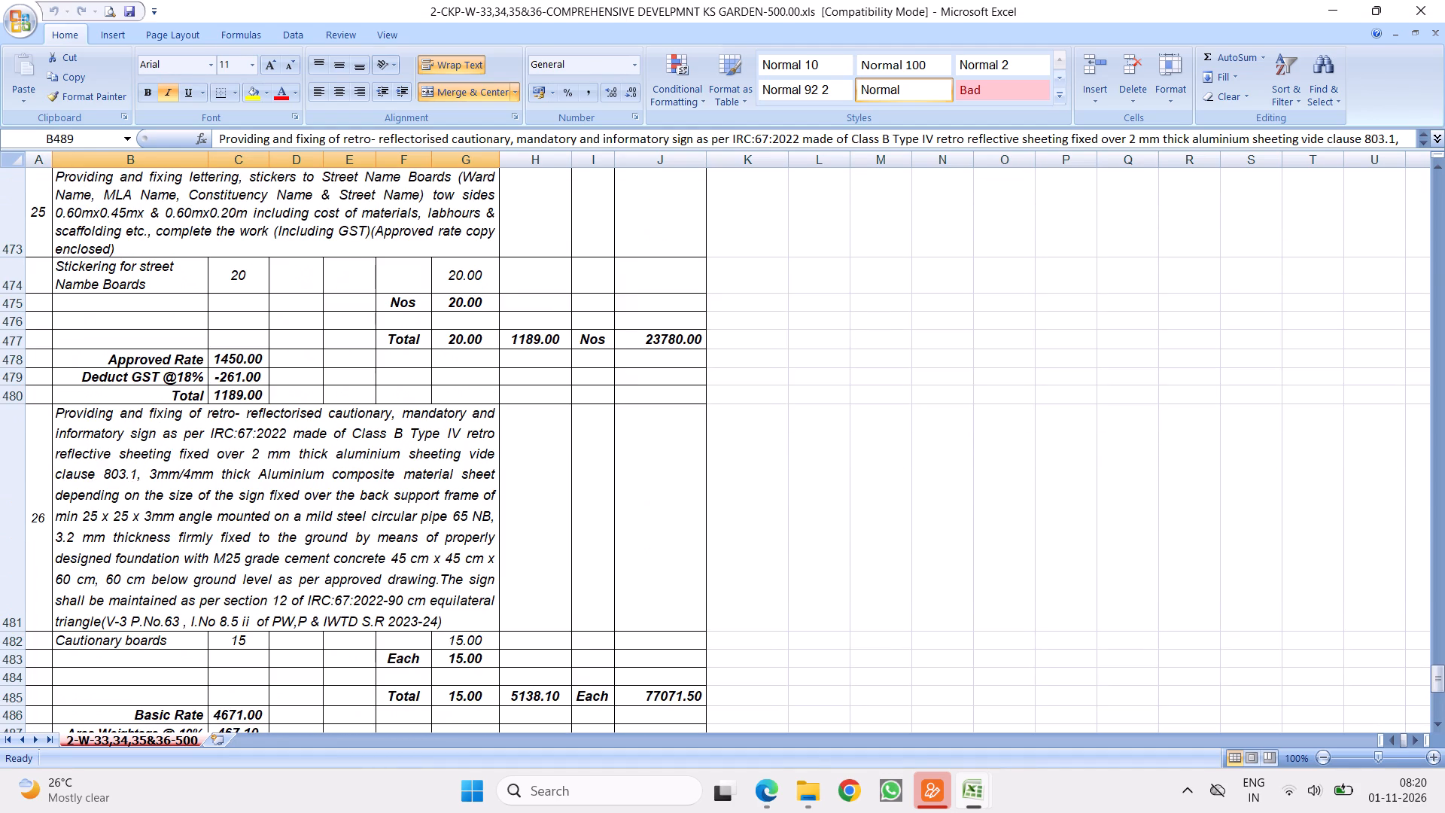
scroll(524, 458, "down", 3)
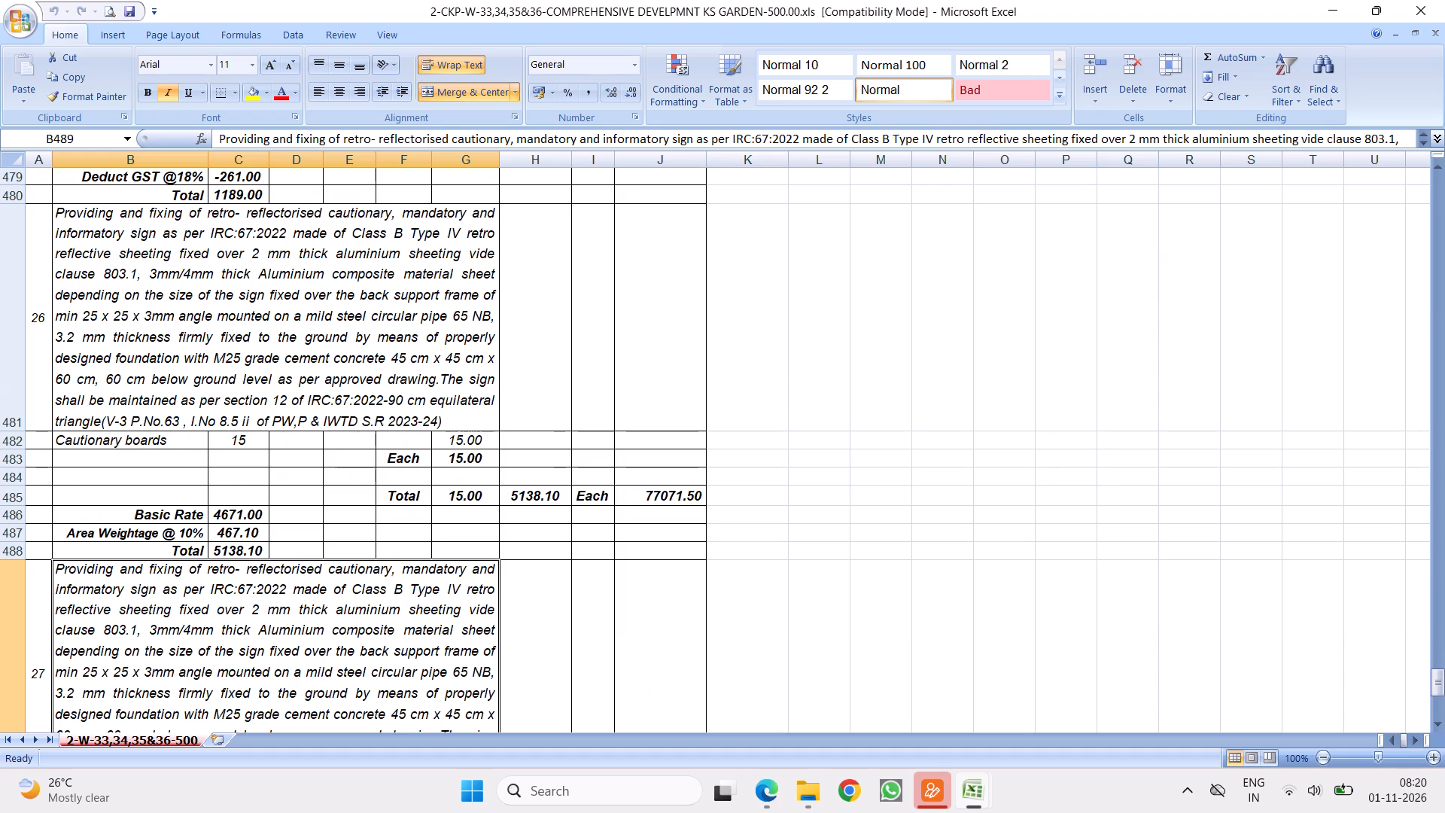
scroll(513, 419, "down", 1)
scroll(178, 354, "up", 1)
Copy rows 481 to 497 with both cautionary board items and insert them above row 6 in the 35-CAUTIONERY BOARDS-00 workbook.
left_click_drag(0, 354, 47, 424)
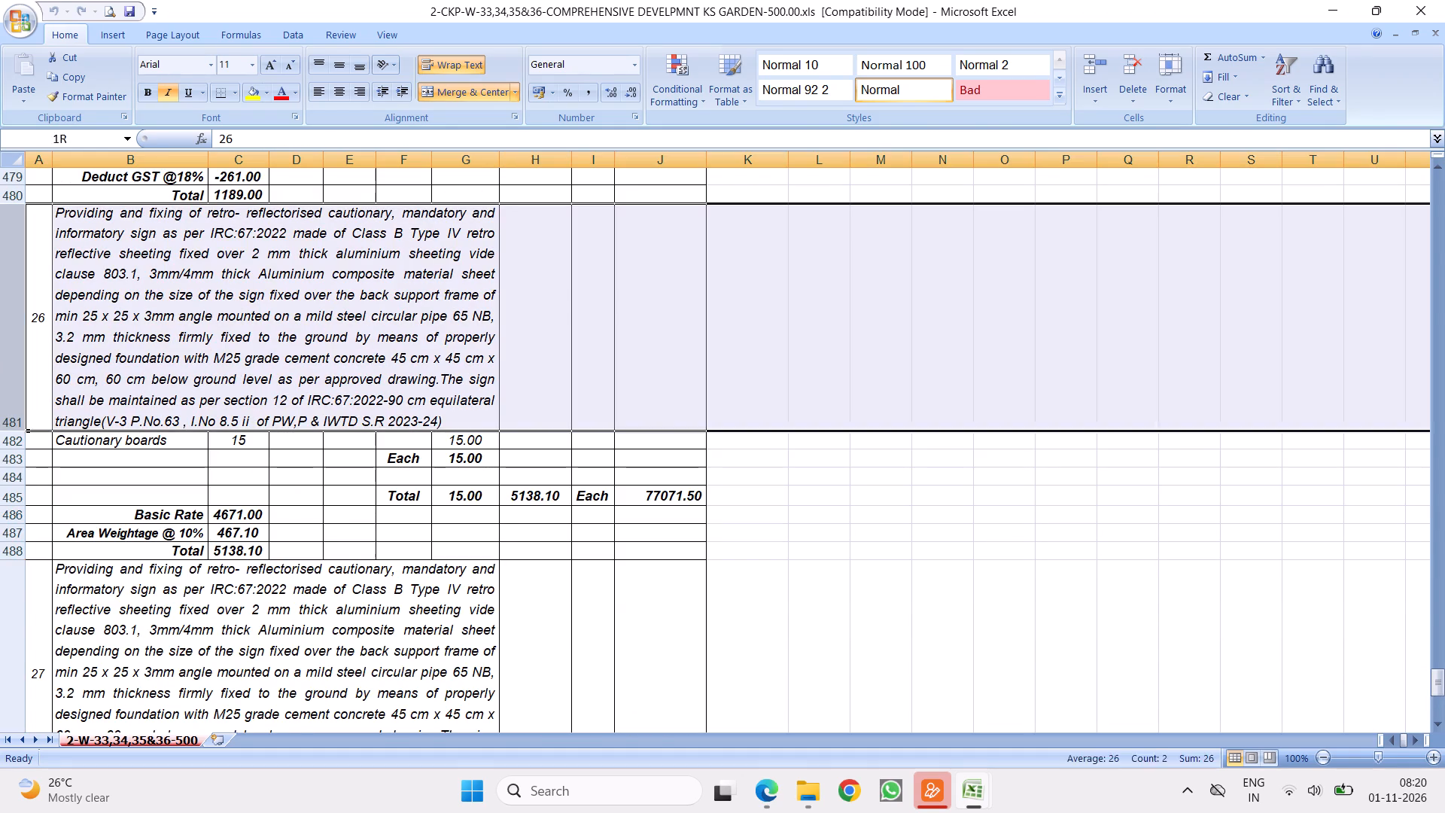
left_click_drag(47, 424, 327, 522)
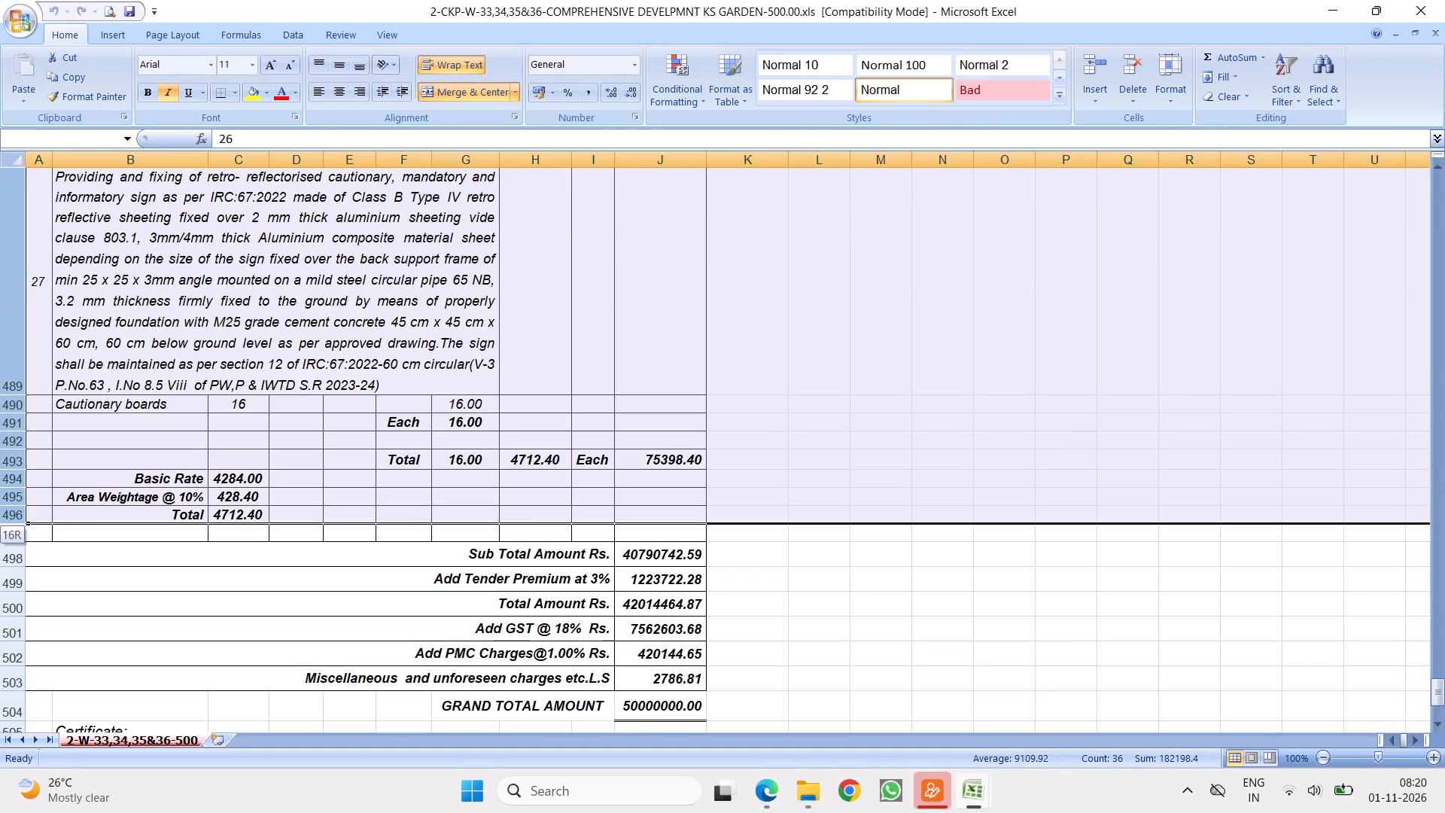
left_click_drag(327, 522, 324, 532)
right_click(275, 303)
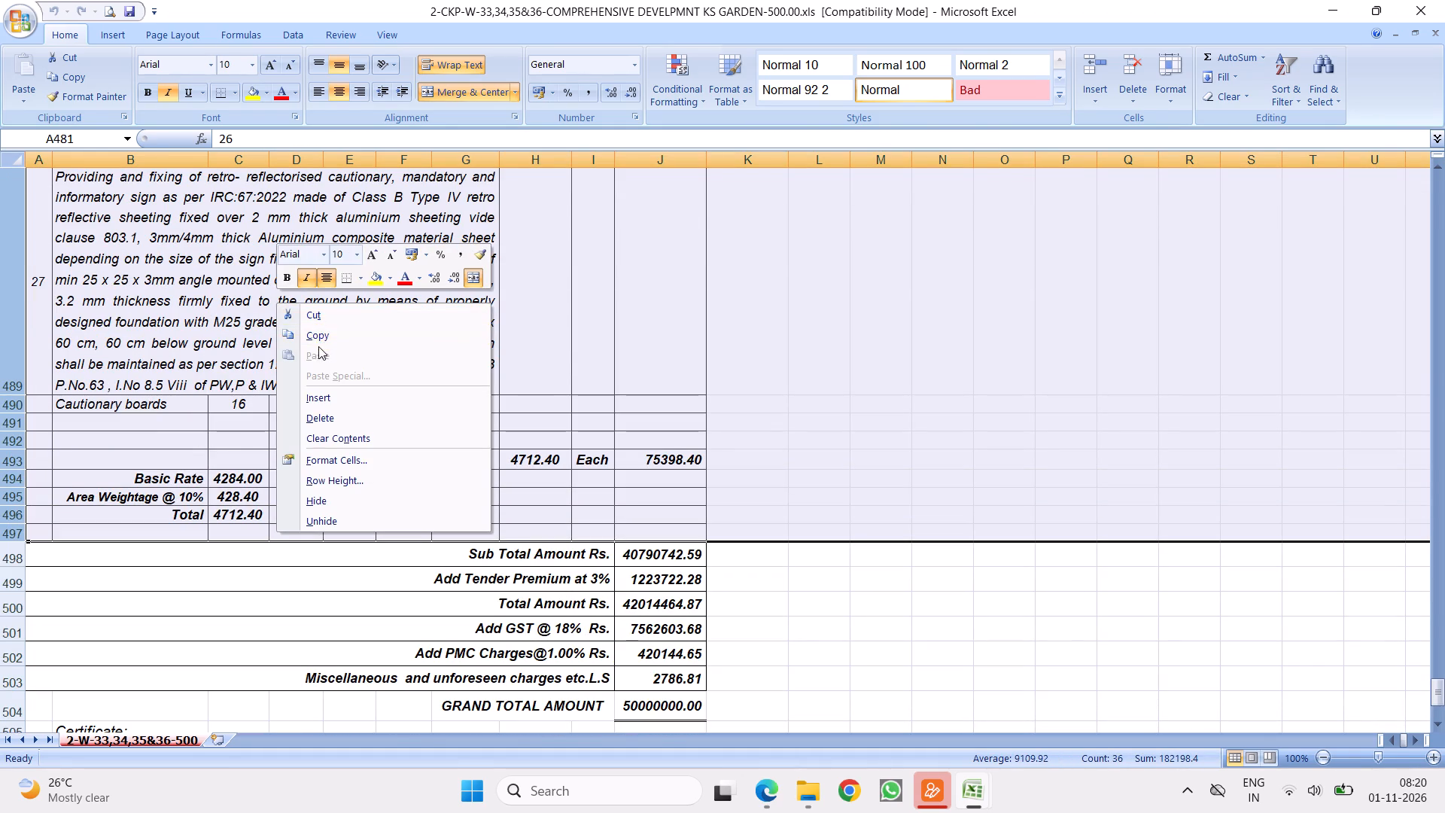
left_click(318, 336)
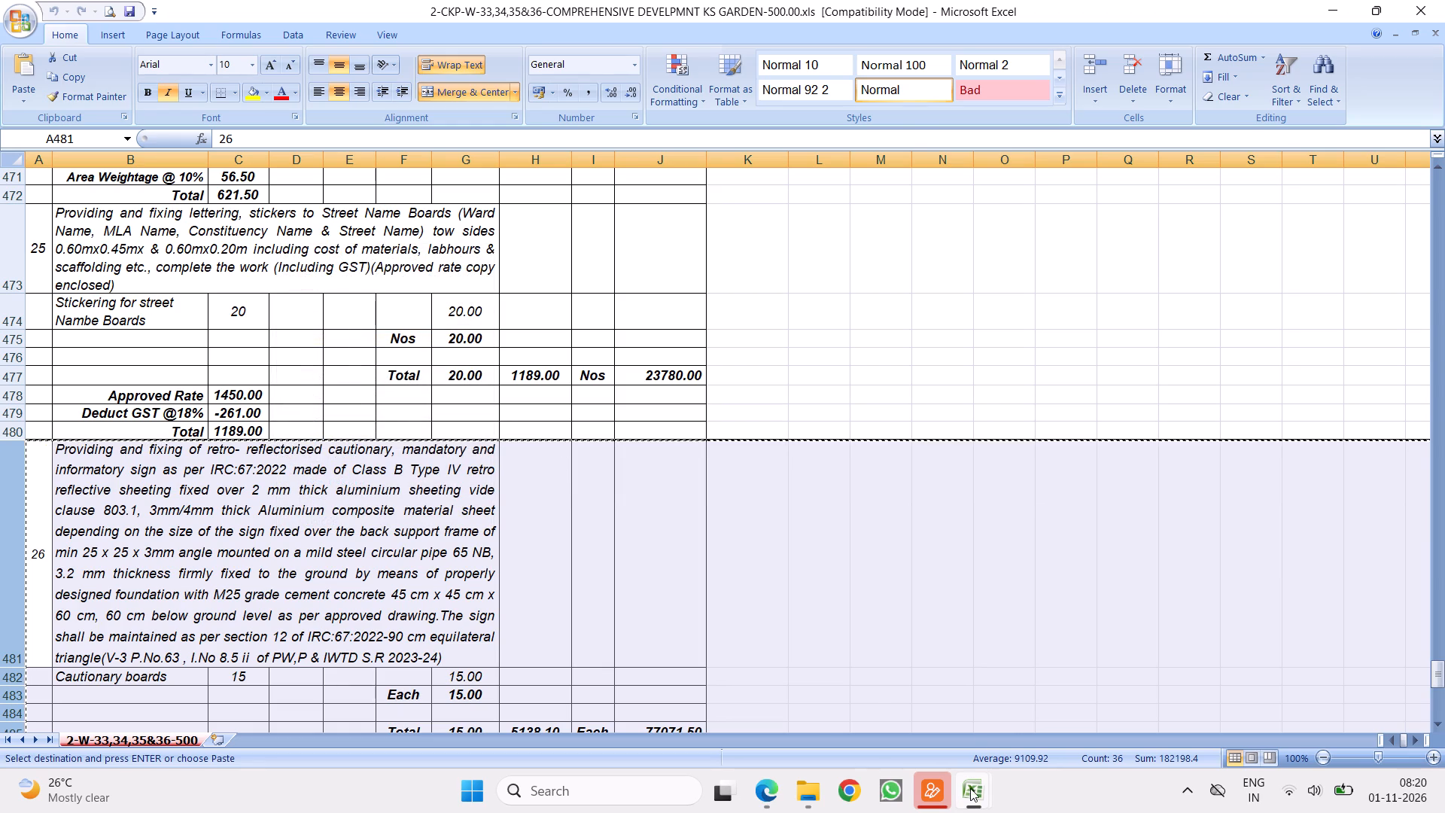
left_click(784, 658)
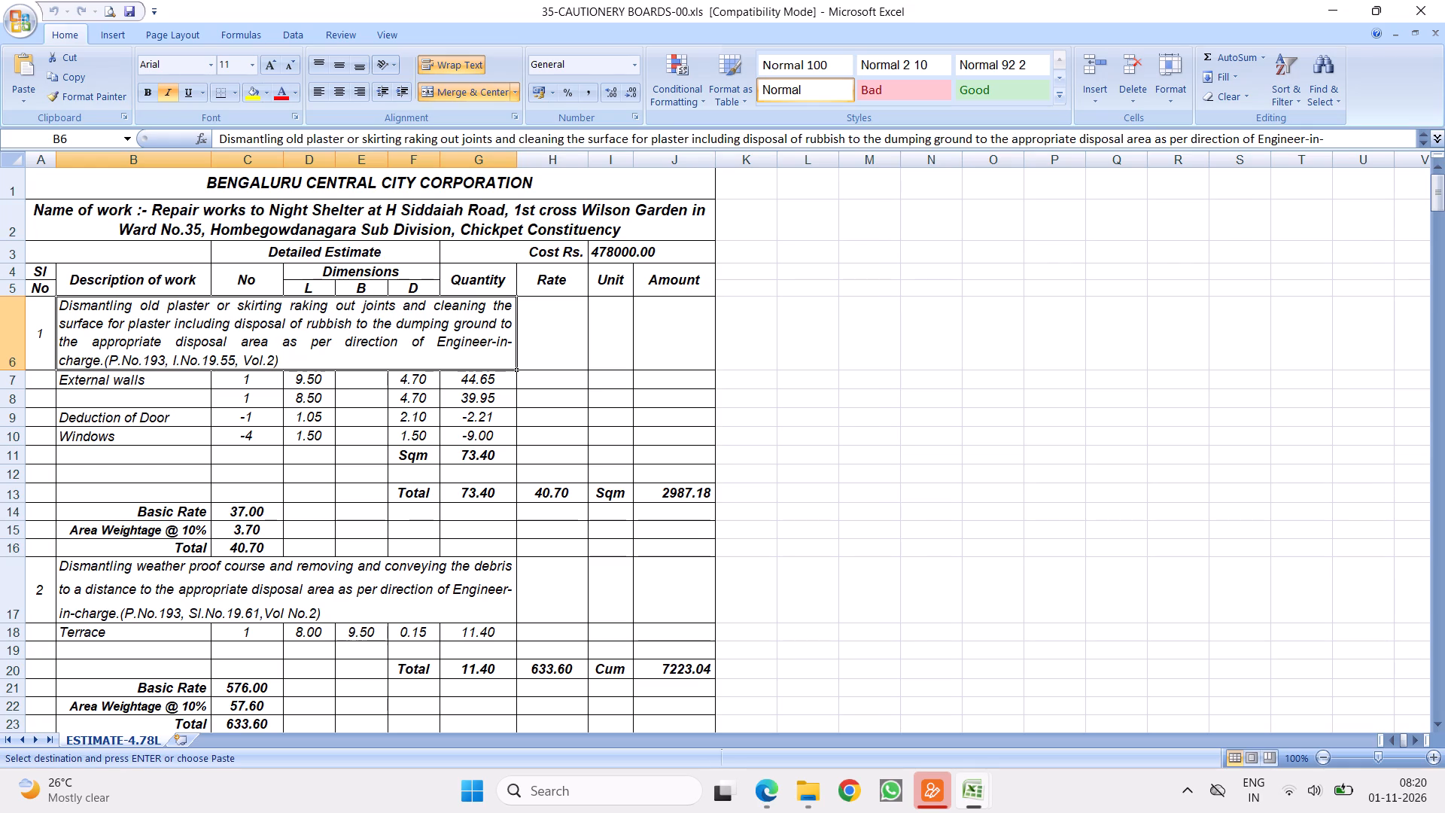
left_click(5, 333)
right_click(5, 333)
left_click(114, 428)
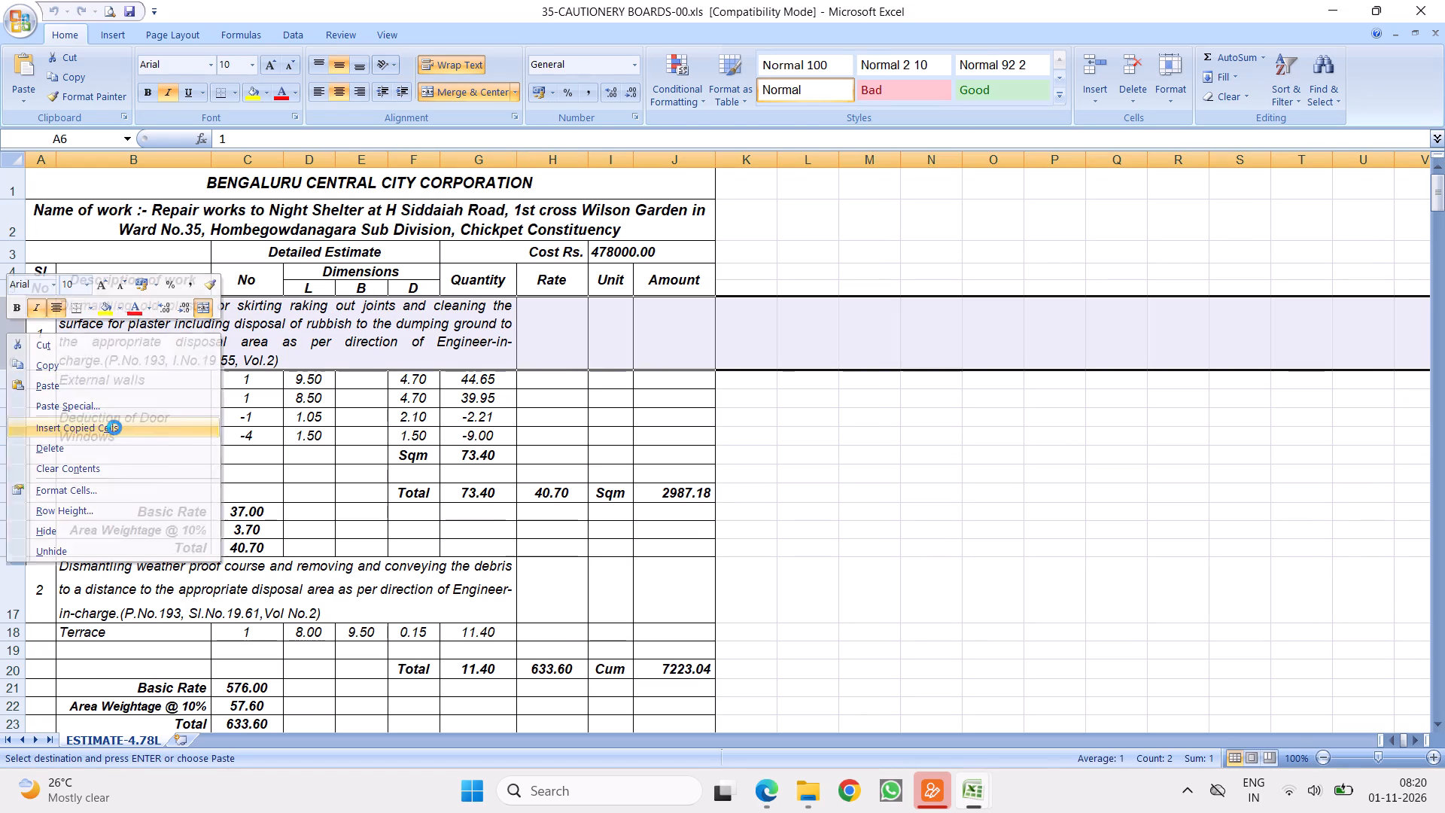
Renumber the inserted 90 cm triangle sign item as 1 and the 60 cm circular sign item as 2.
left_click(35, 394)
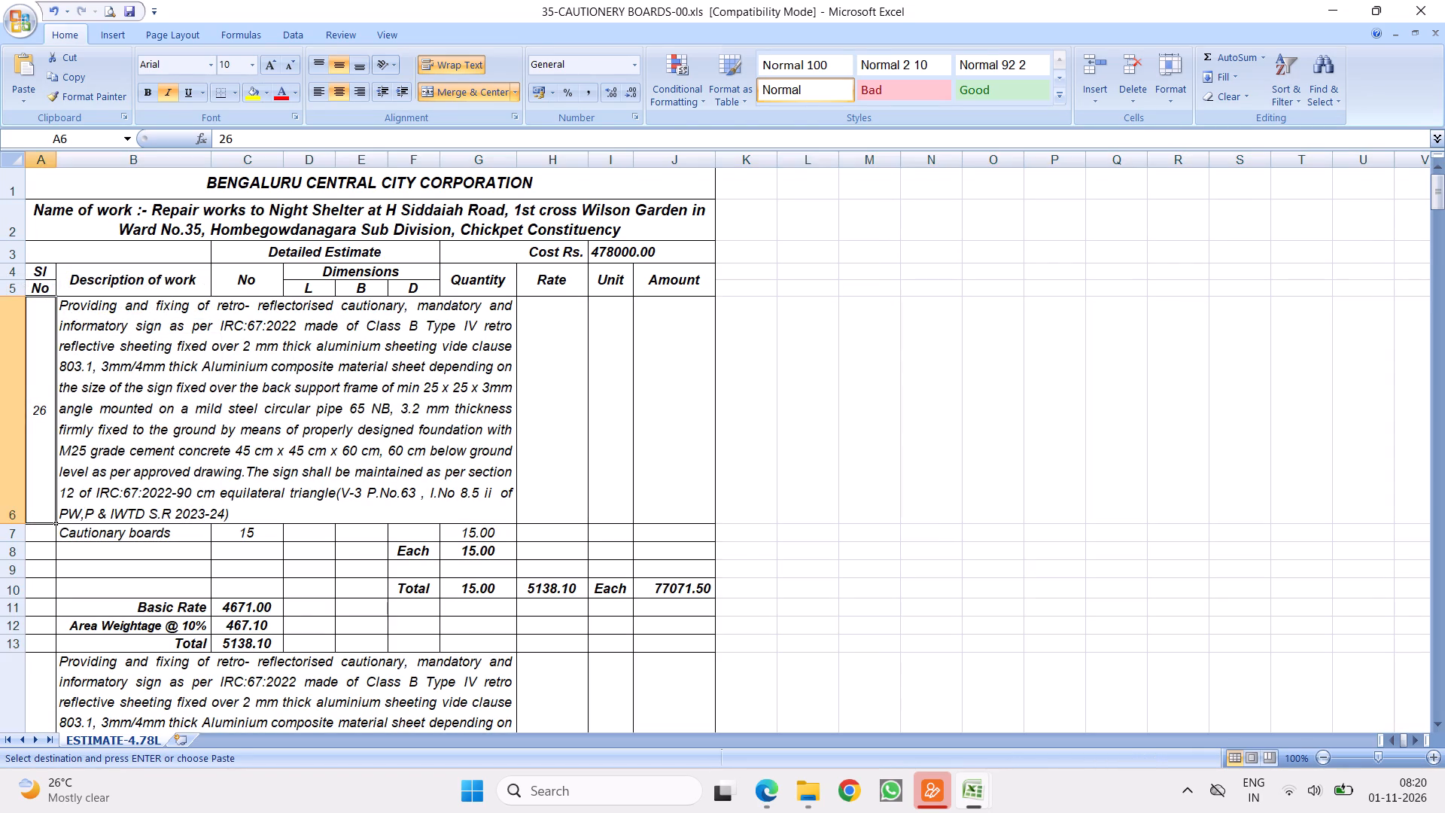
key("2")
left_click(219, 397)
left_click(41, 414)
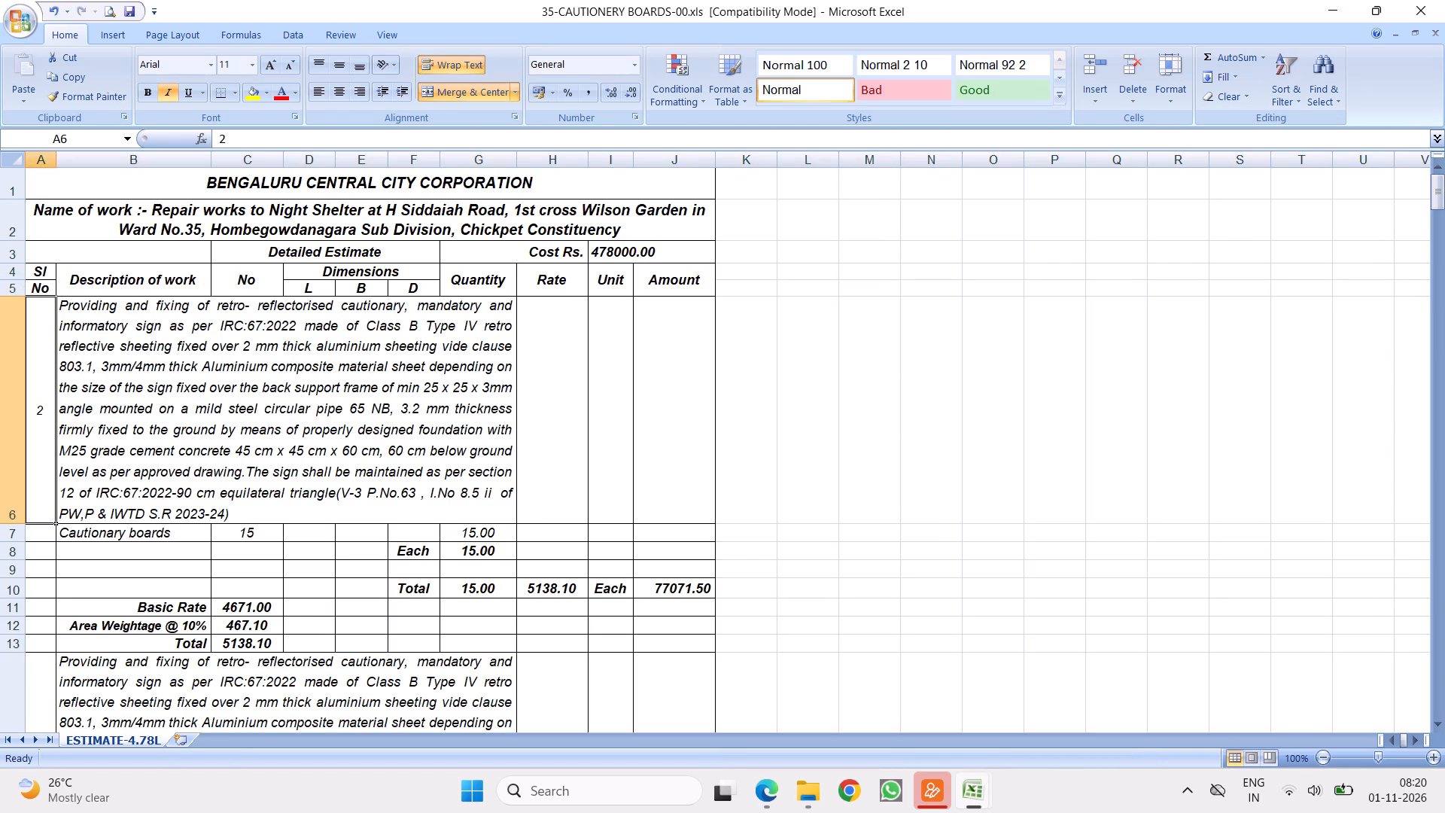
key("1")
left_click(191, 408)
scroll(182, 427, "down", 2)
left_click(45, 400)
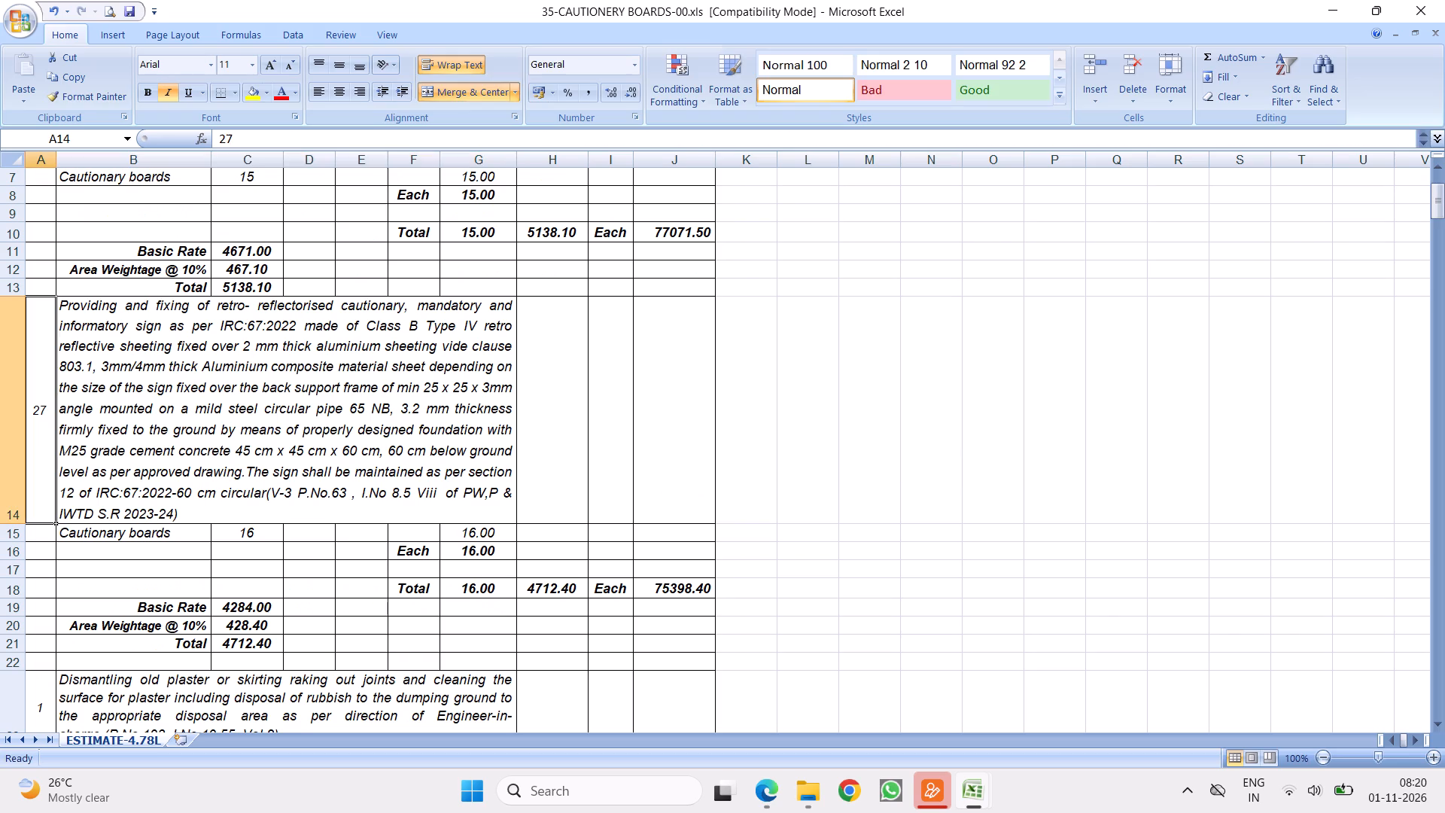
key("2")
left_click(227, 406)
scroll(300, 403, "down", 2)
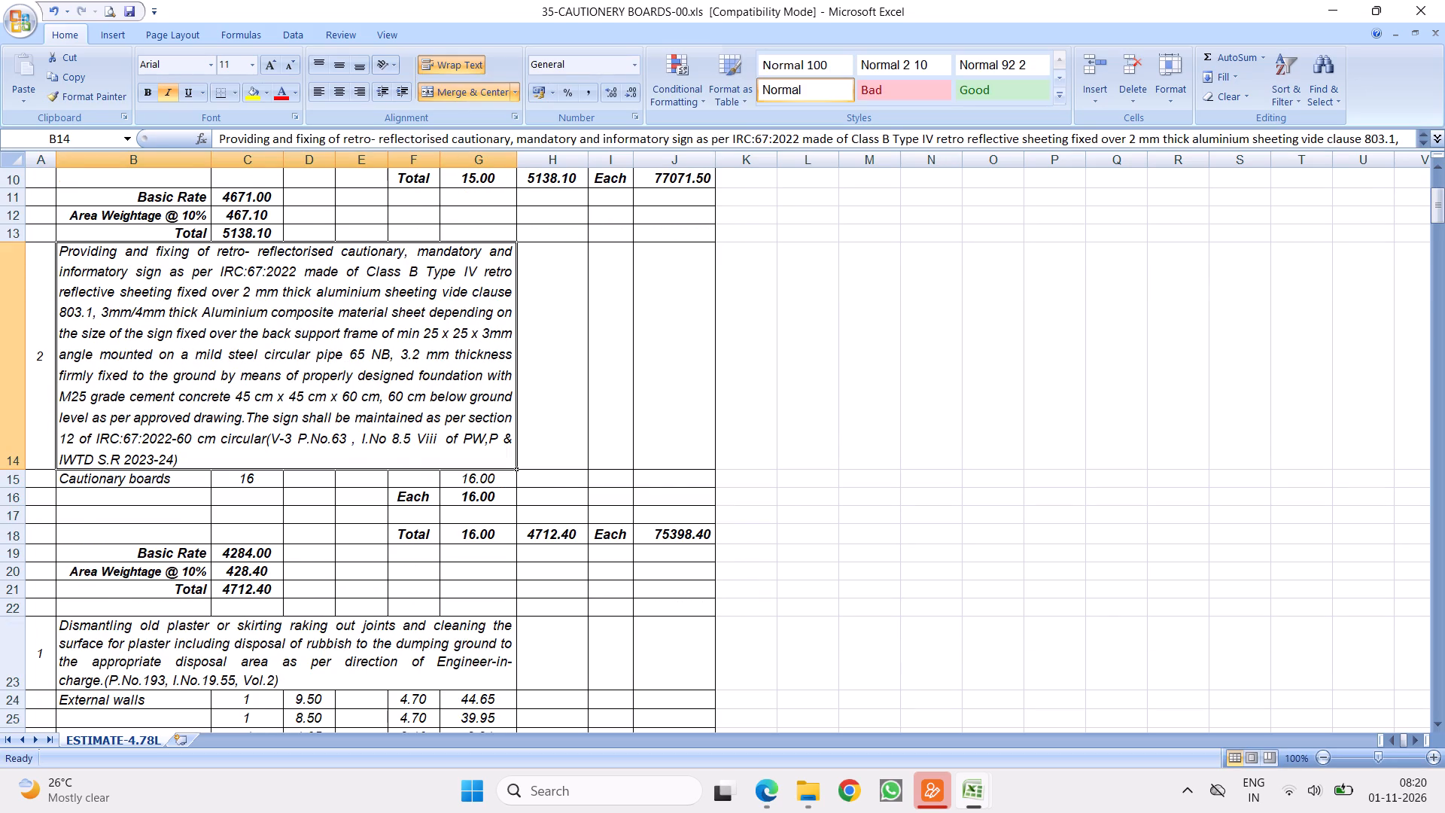
Delete rows 23 to 340, removing all the old work items from the plaster dismantling item through the ceiling fan item.
left_click_drag(0, 598, 29, 720)
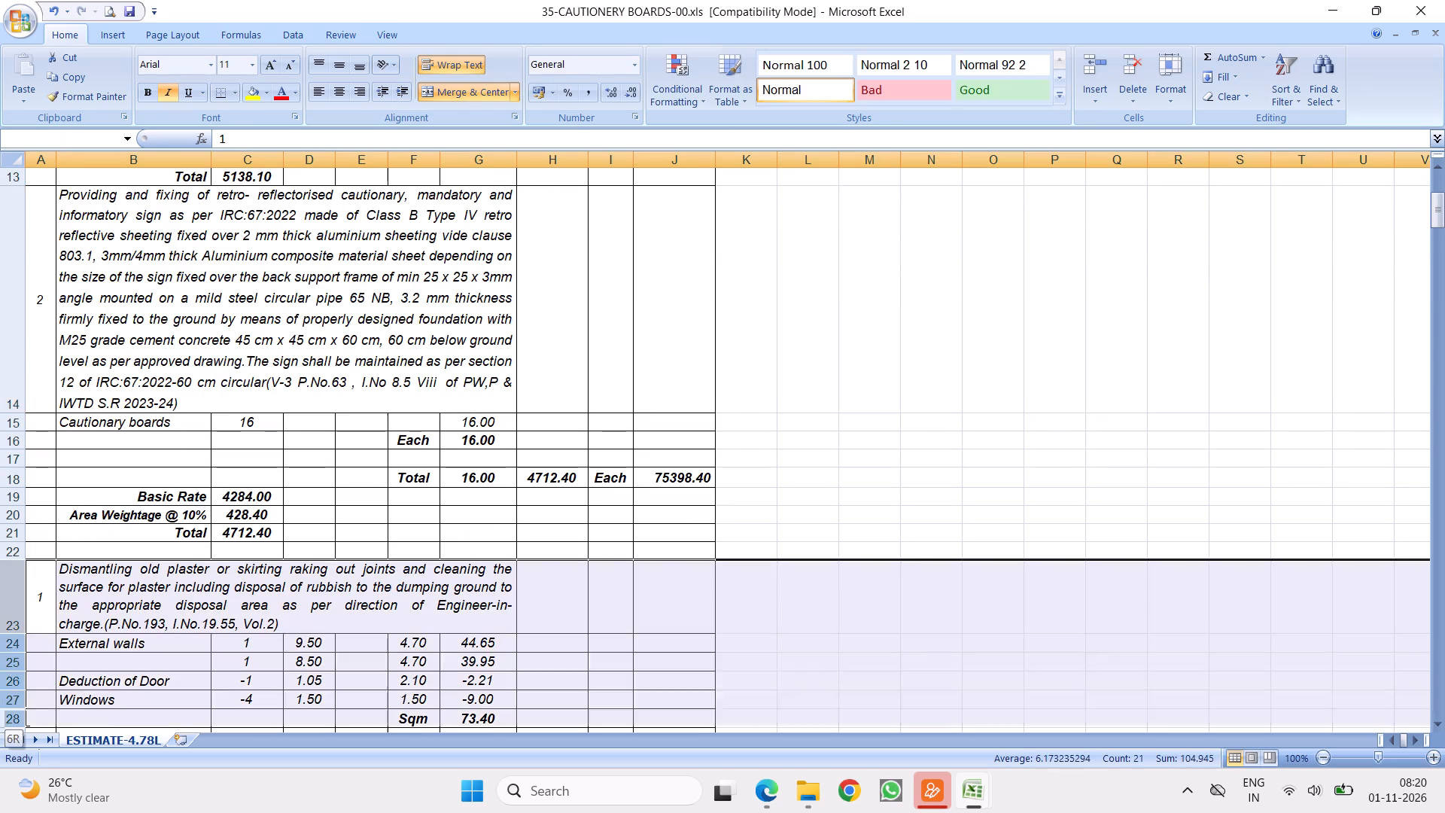
left_click_drag(29, 720, 33, 811)
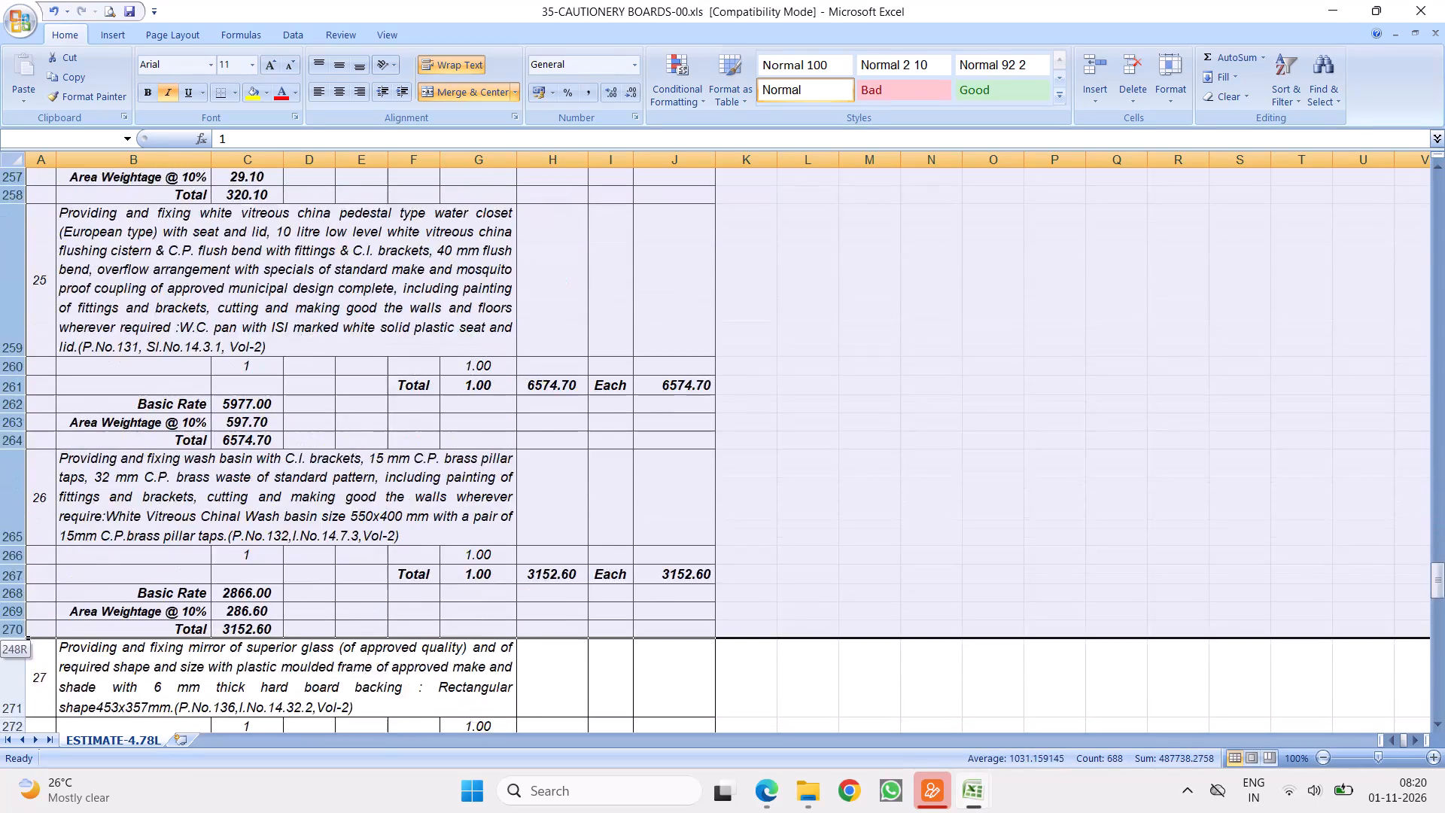
left_click_drag(33, 811, 479, 392)
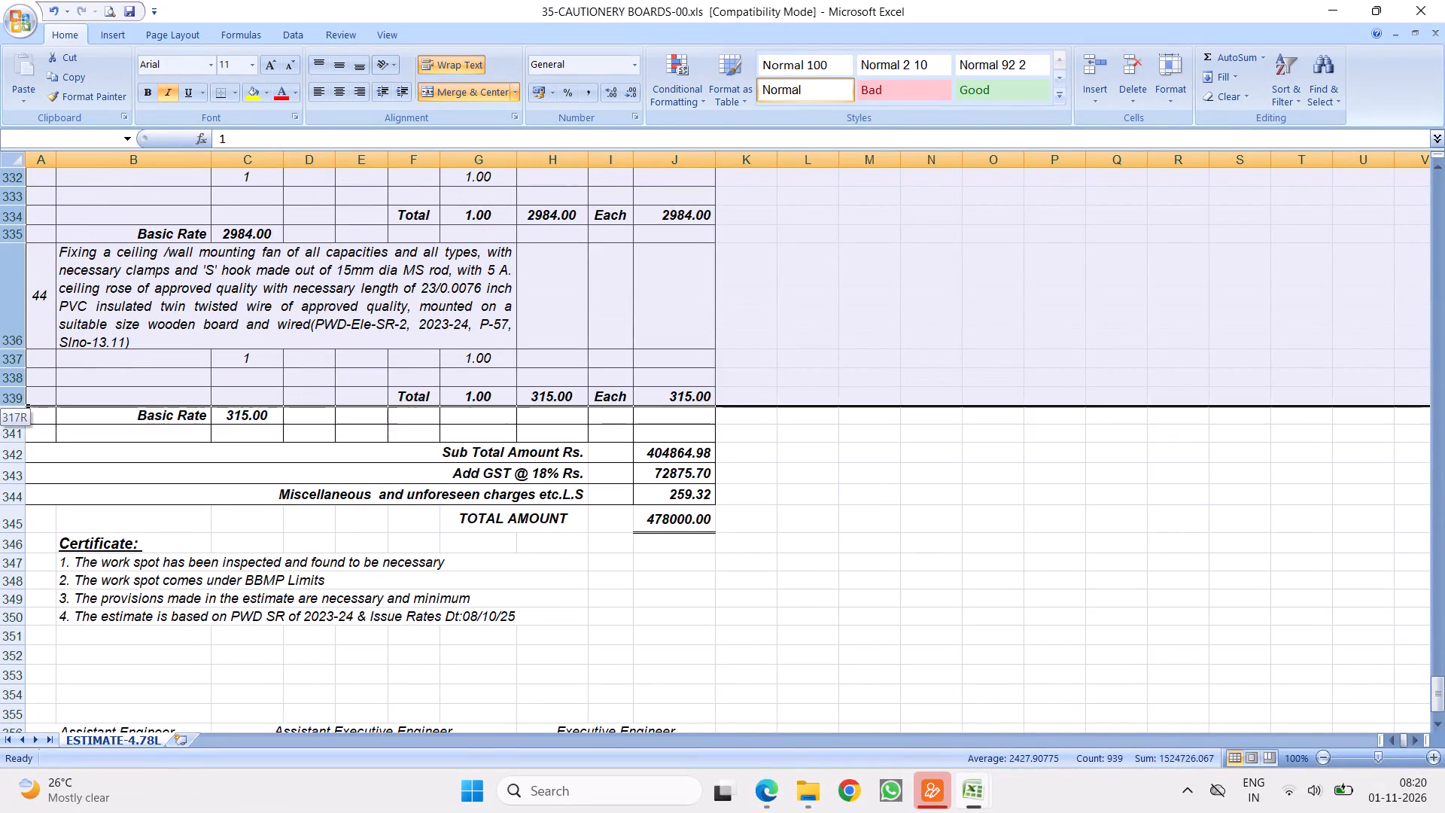
left_click_drag(479, 392, 473, 413)
right_click(312, 323)
left_click(346, 443)
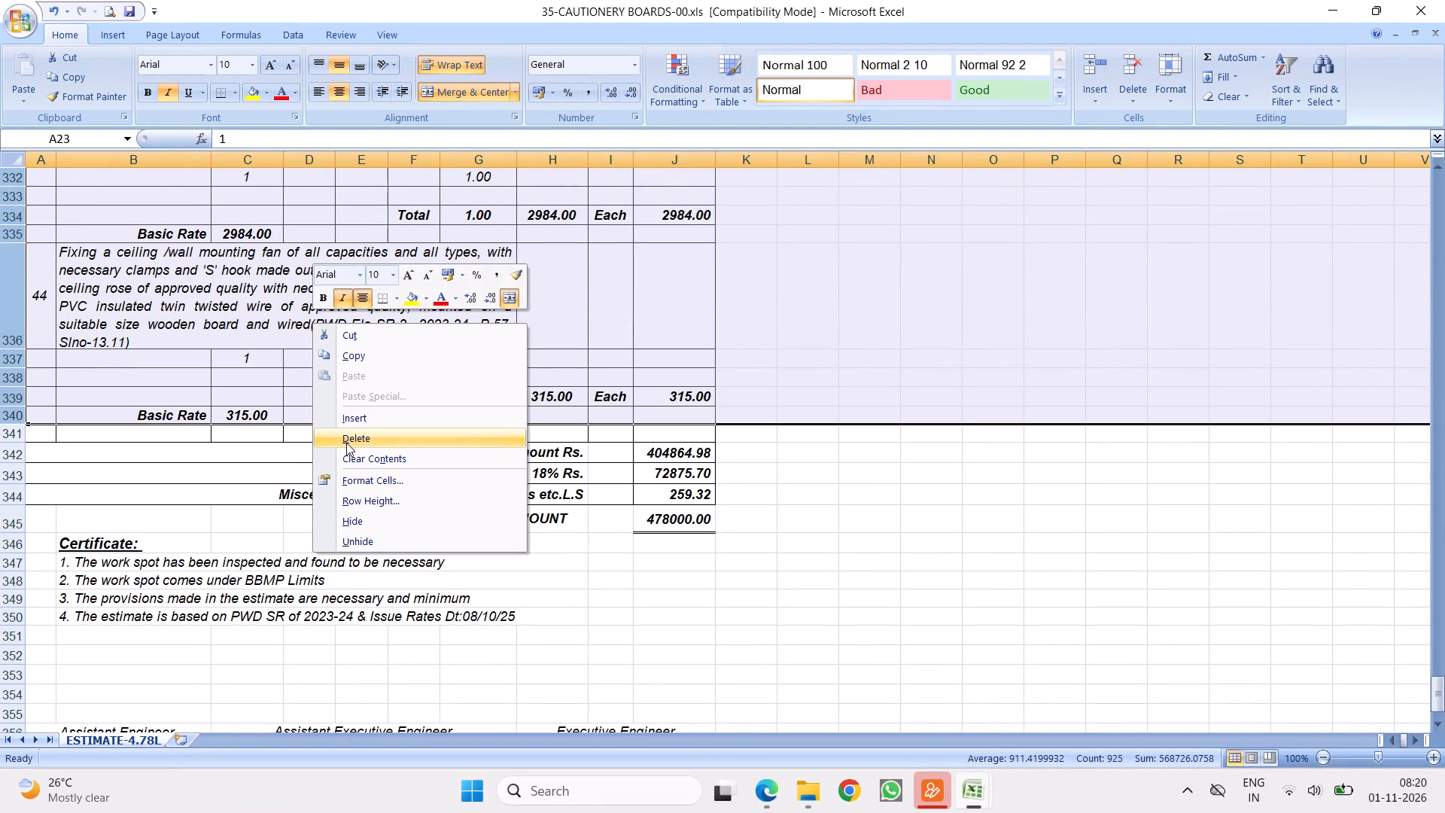
Delete the leftover blank row 23 directly above the Sub Total Amount row.
scroll(631, 429, "up", 3)
scroll(663, 428, "down", 2)
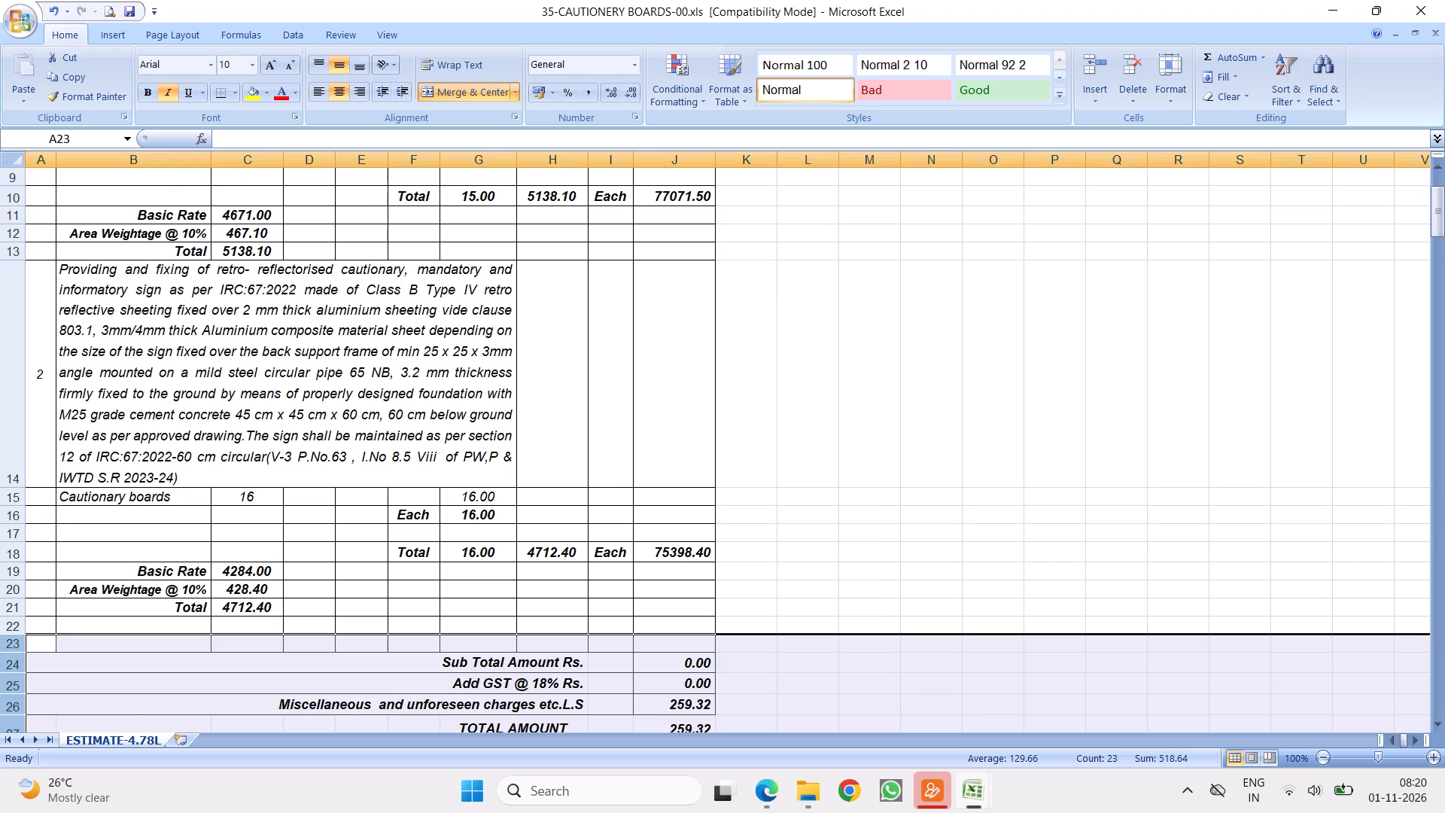
left_click(10, 588)
right_click(10, 588)
left_click(53, 469)
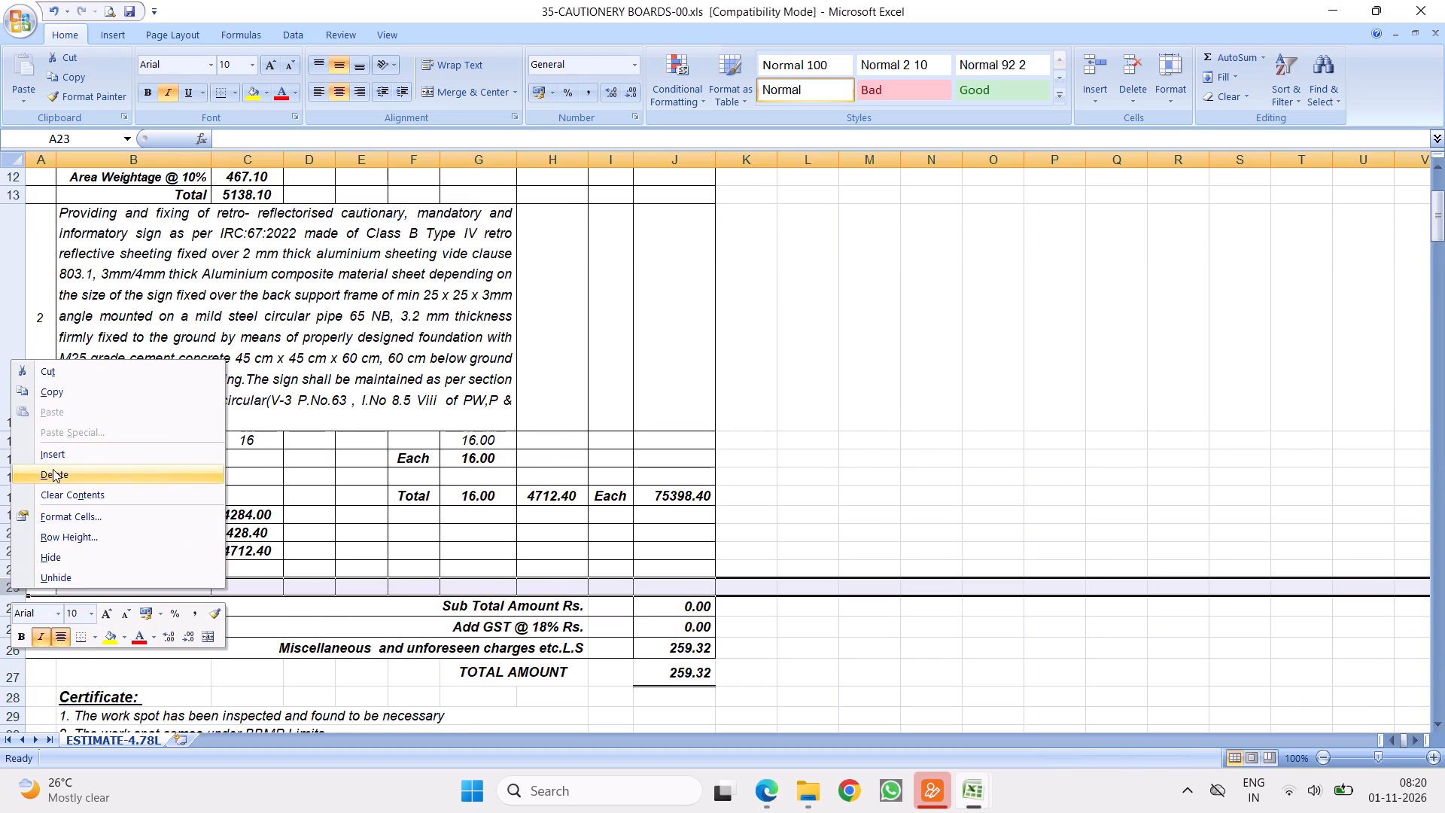
left_click(891, 474)
Replace the Sub Total Amount formula in J23 with a sum of the item amounts over J6:J22.
left_click(690, 588)
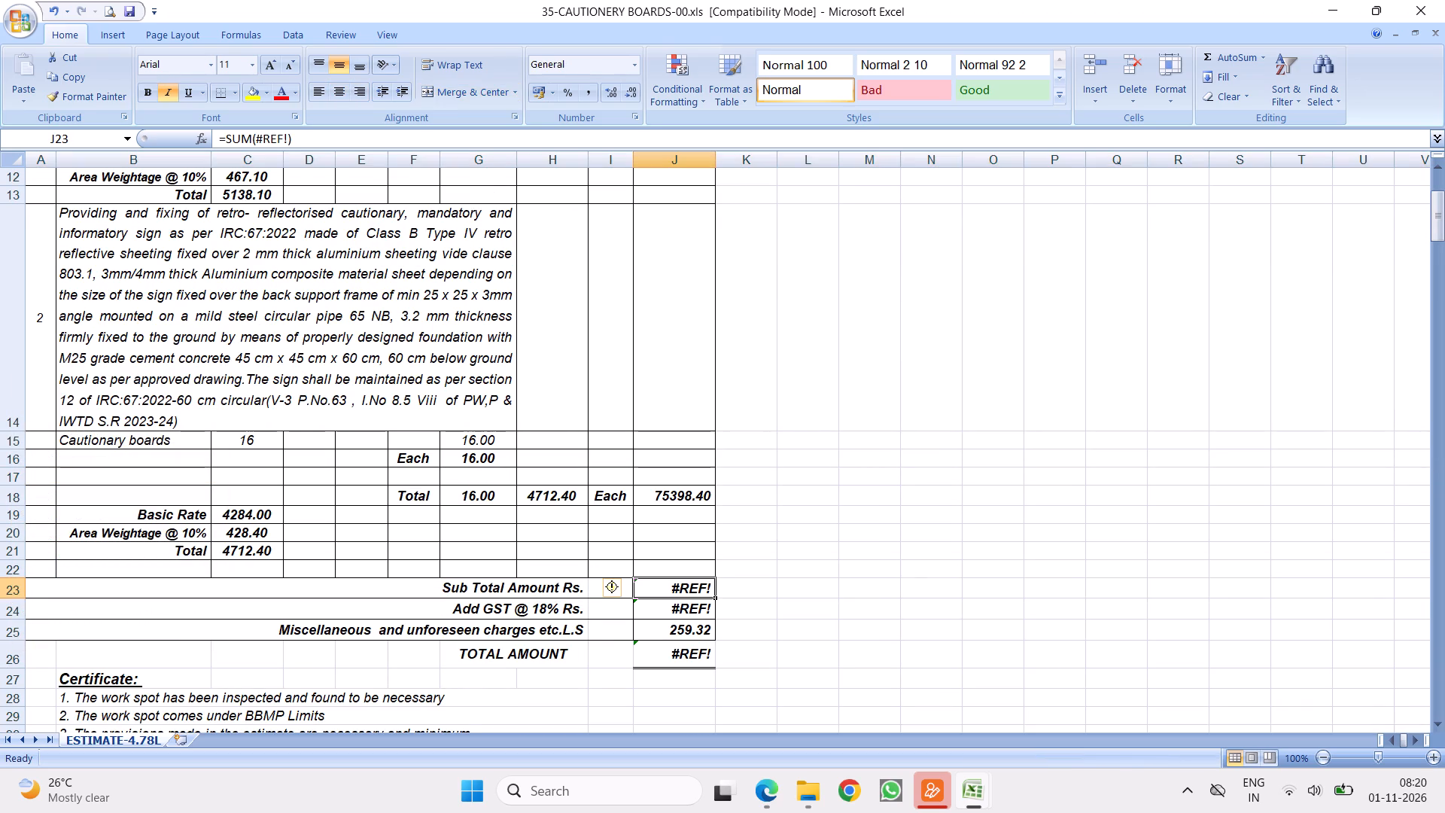
key("Delete")
scroll(701, 425, "up", 1)
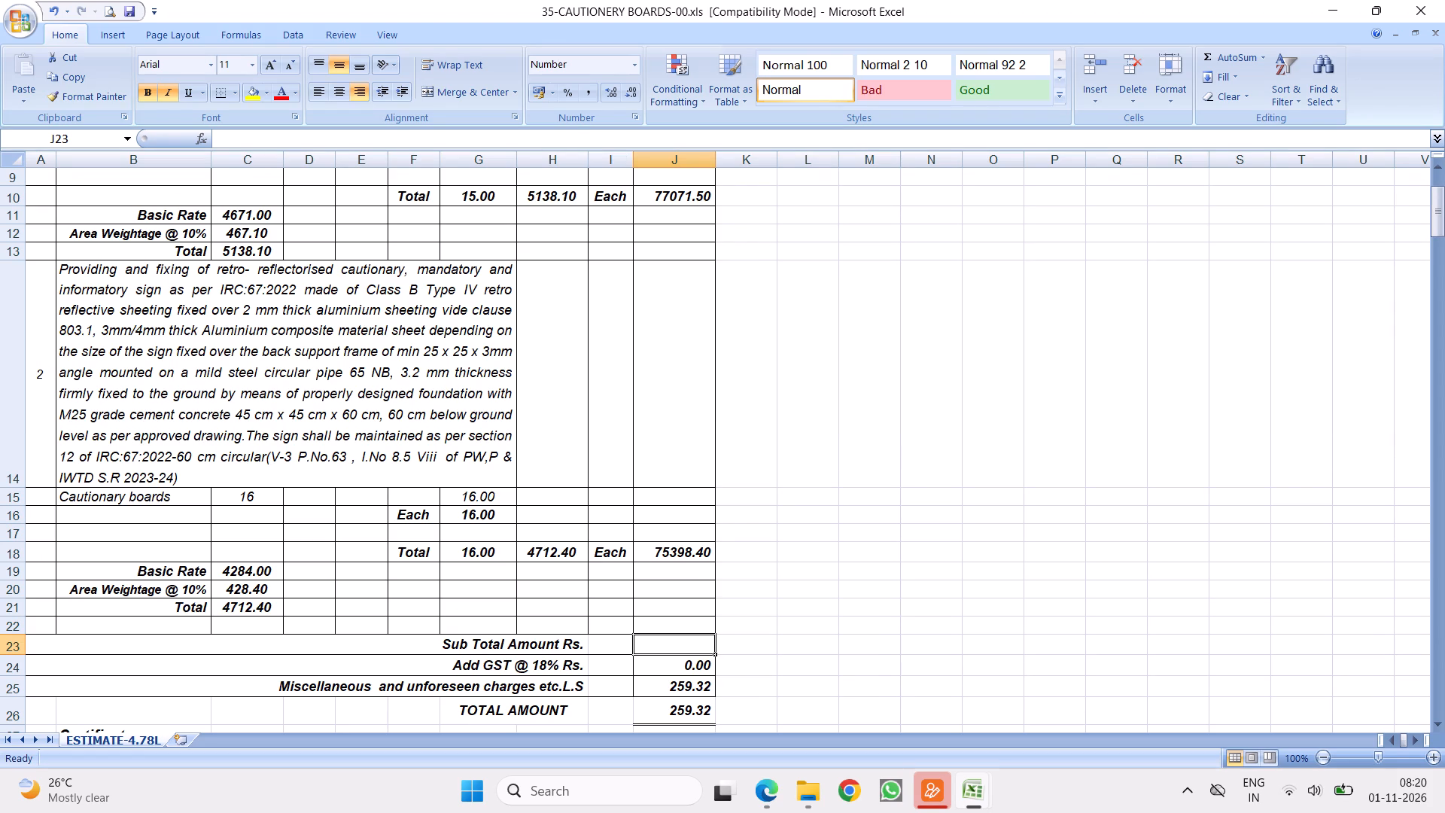
left_click_drag(669, 196, 659, 646)
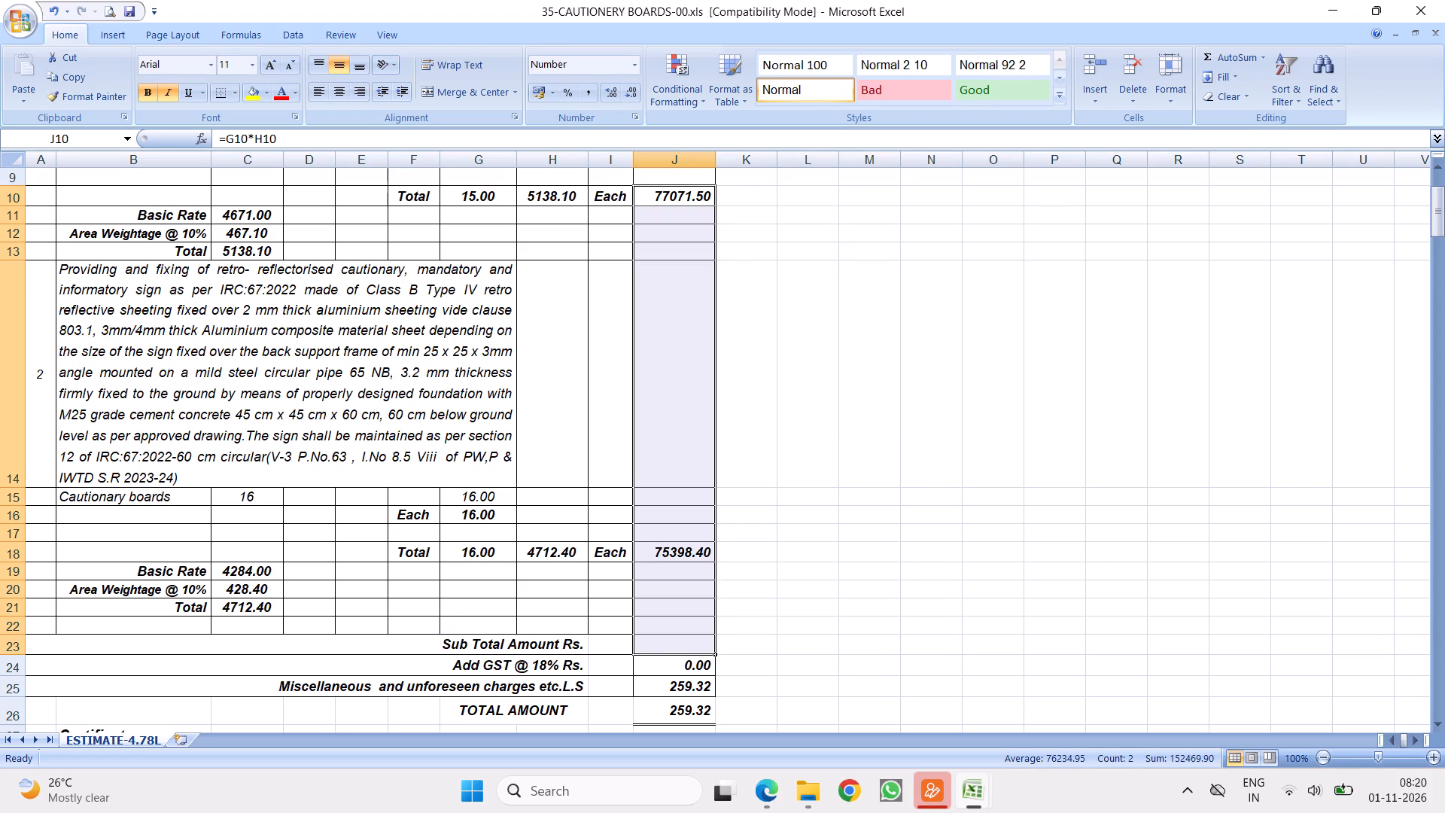
left_click(1209, 54)
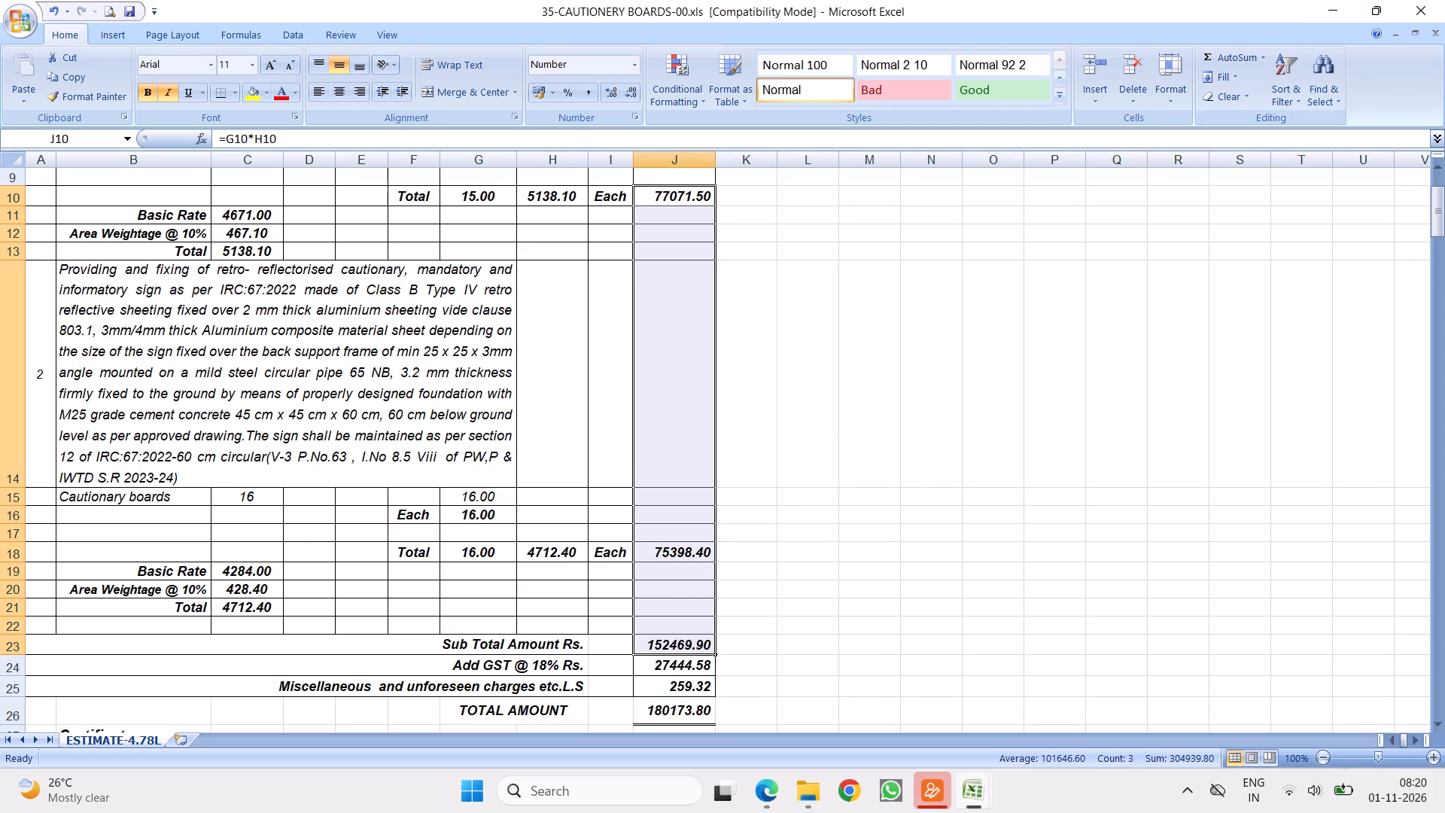
left_click(662, 645)
left_click(311, 131)
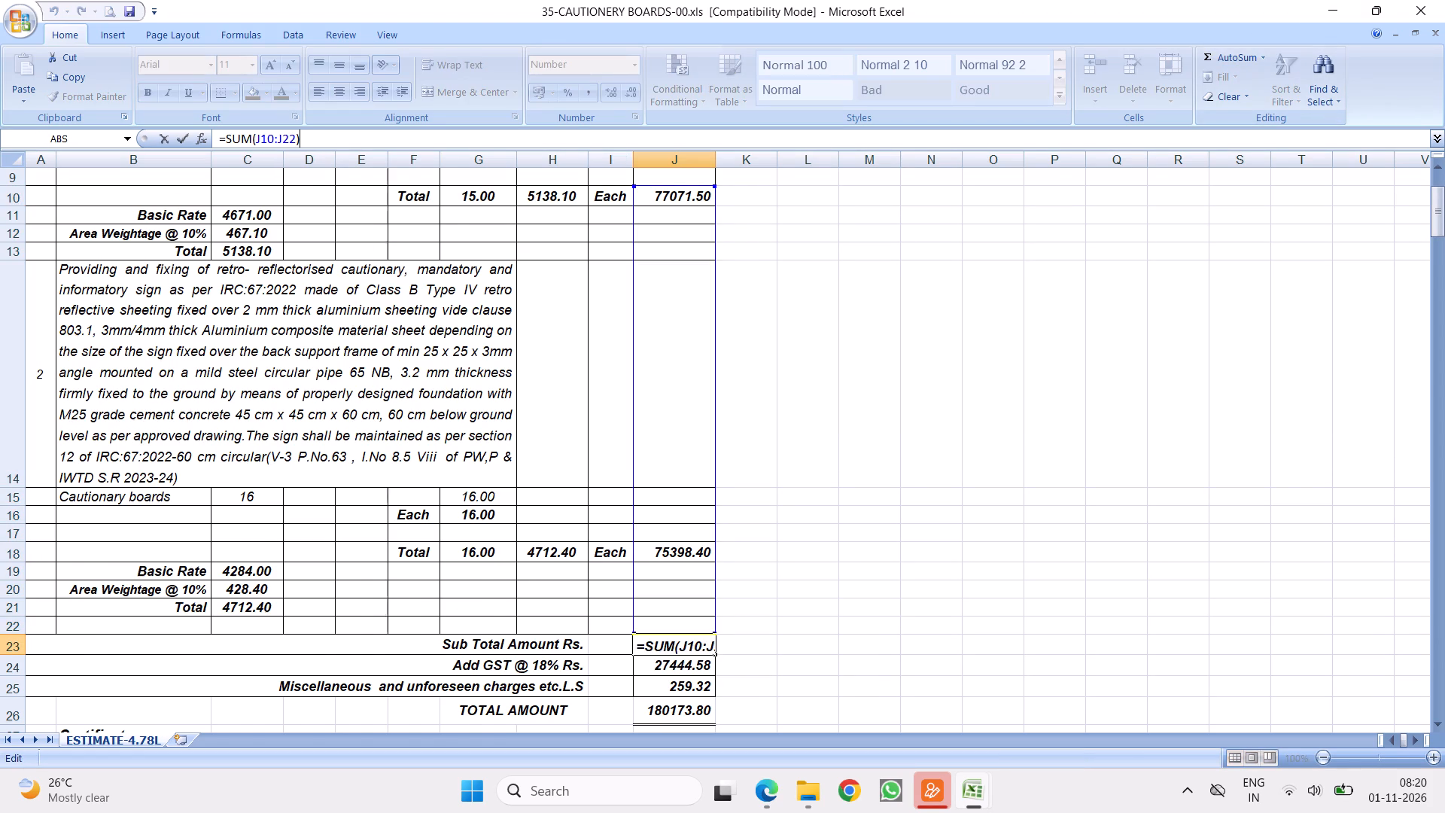
scroll(627, 316, "up", 2)
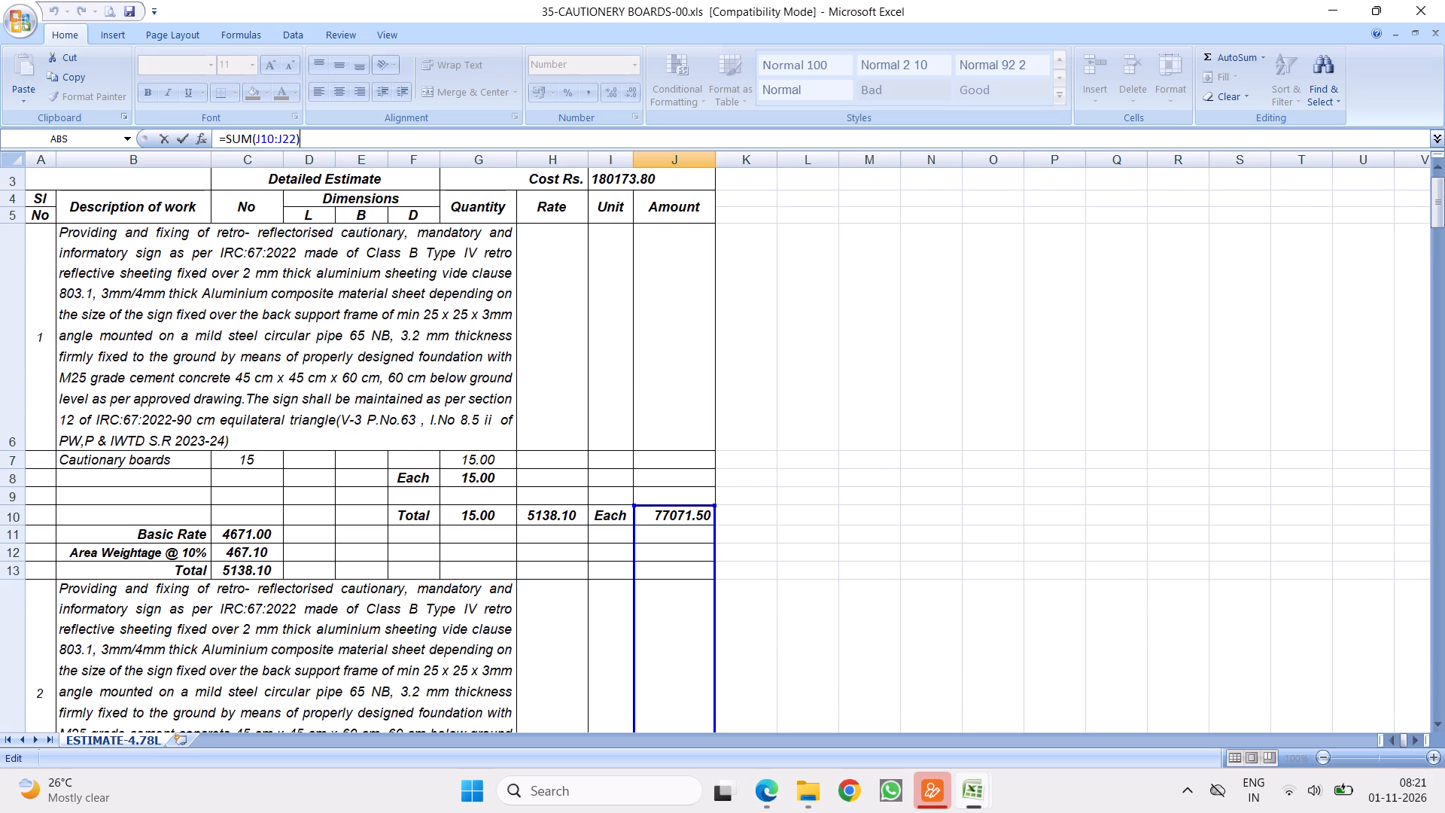
left_click_drag(714, 506, 718, 295)
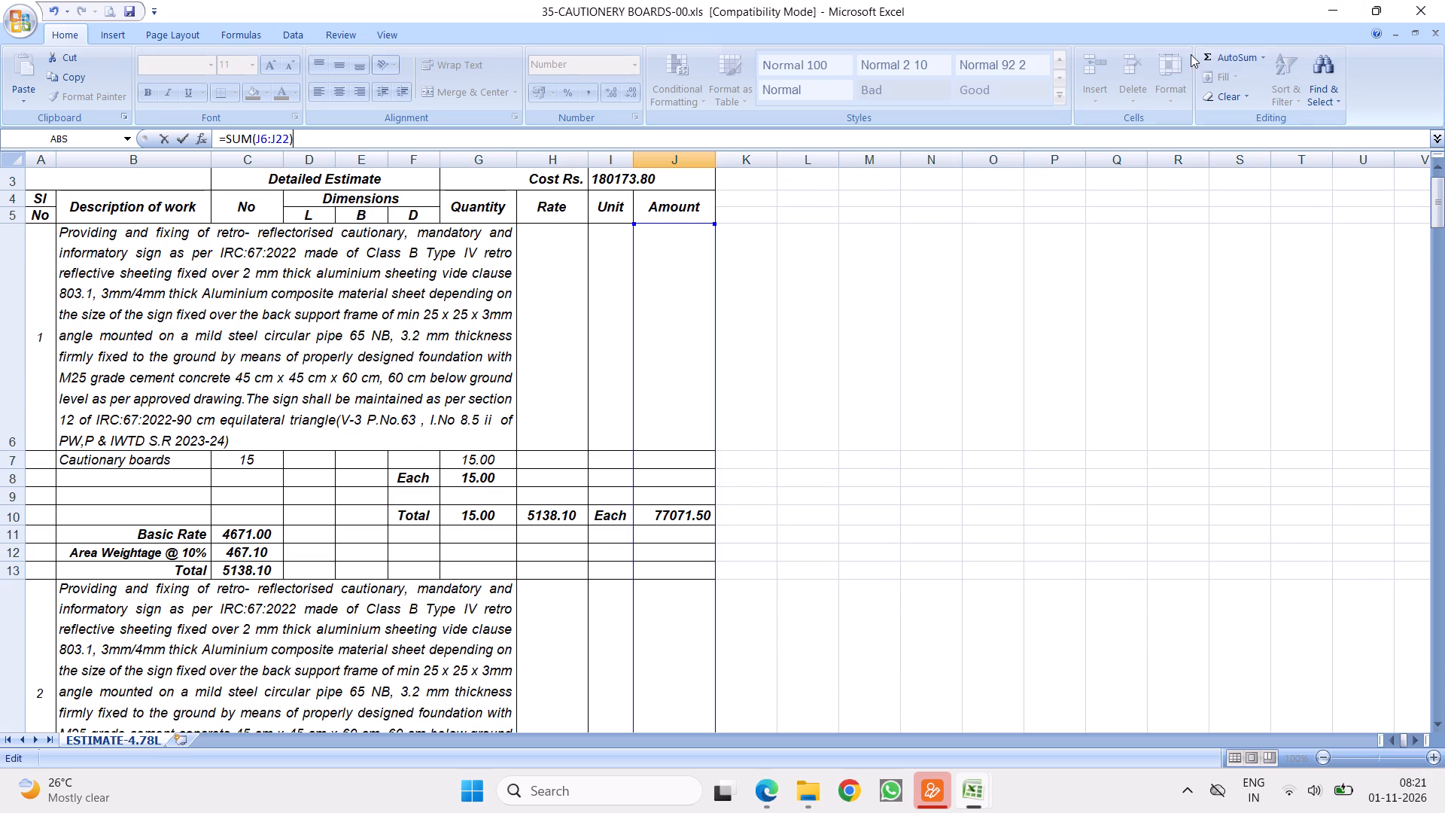
left_click(1211, 57)
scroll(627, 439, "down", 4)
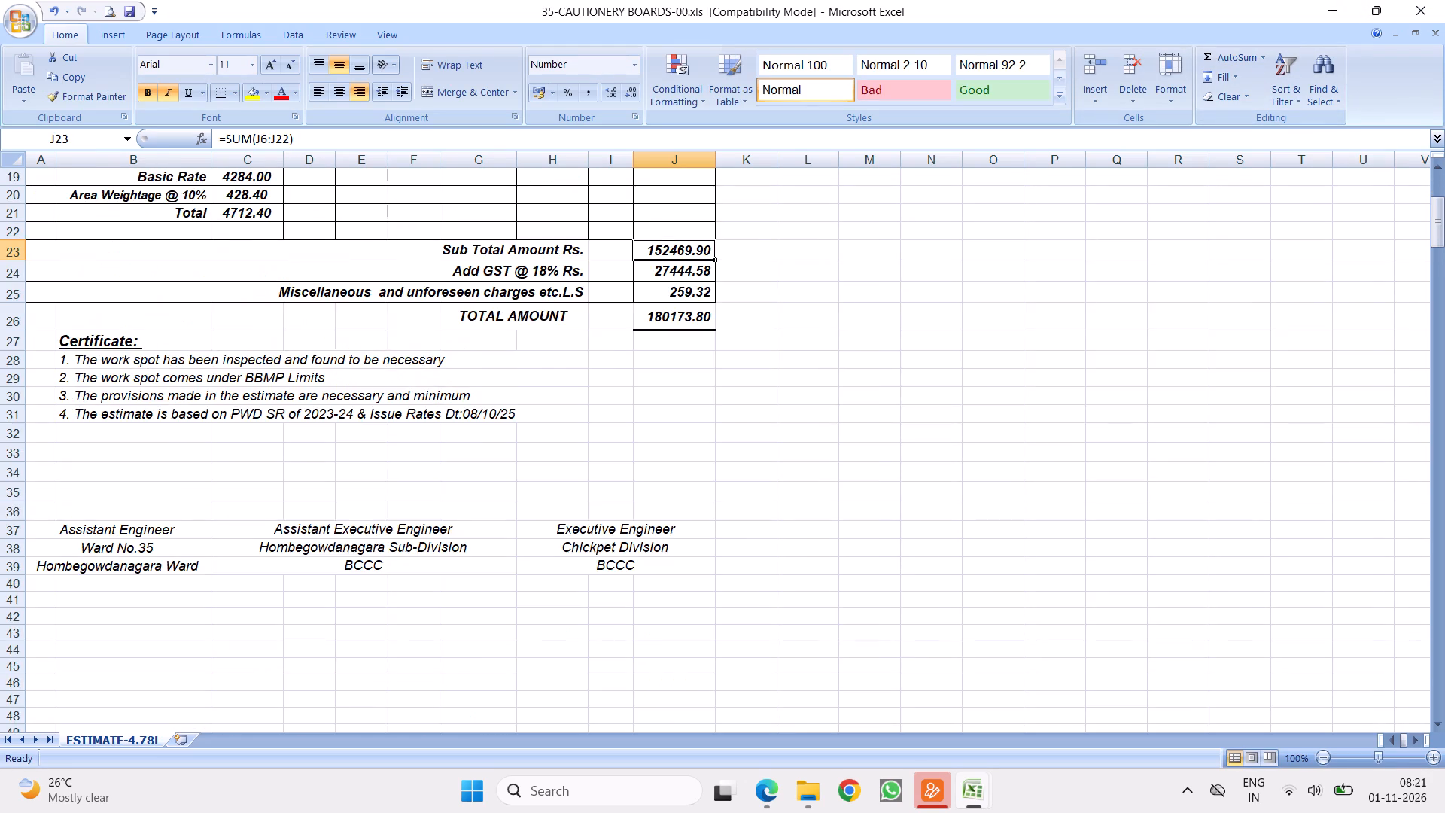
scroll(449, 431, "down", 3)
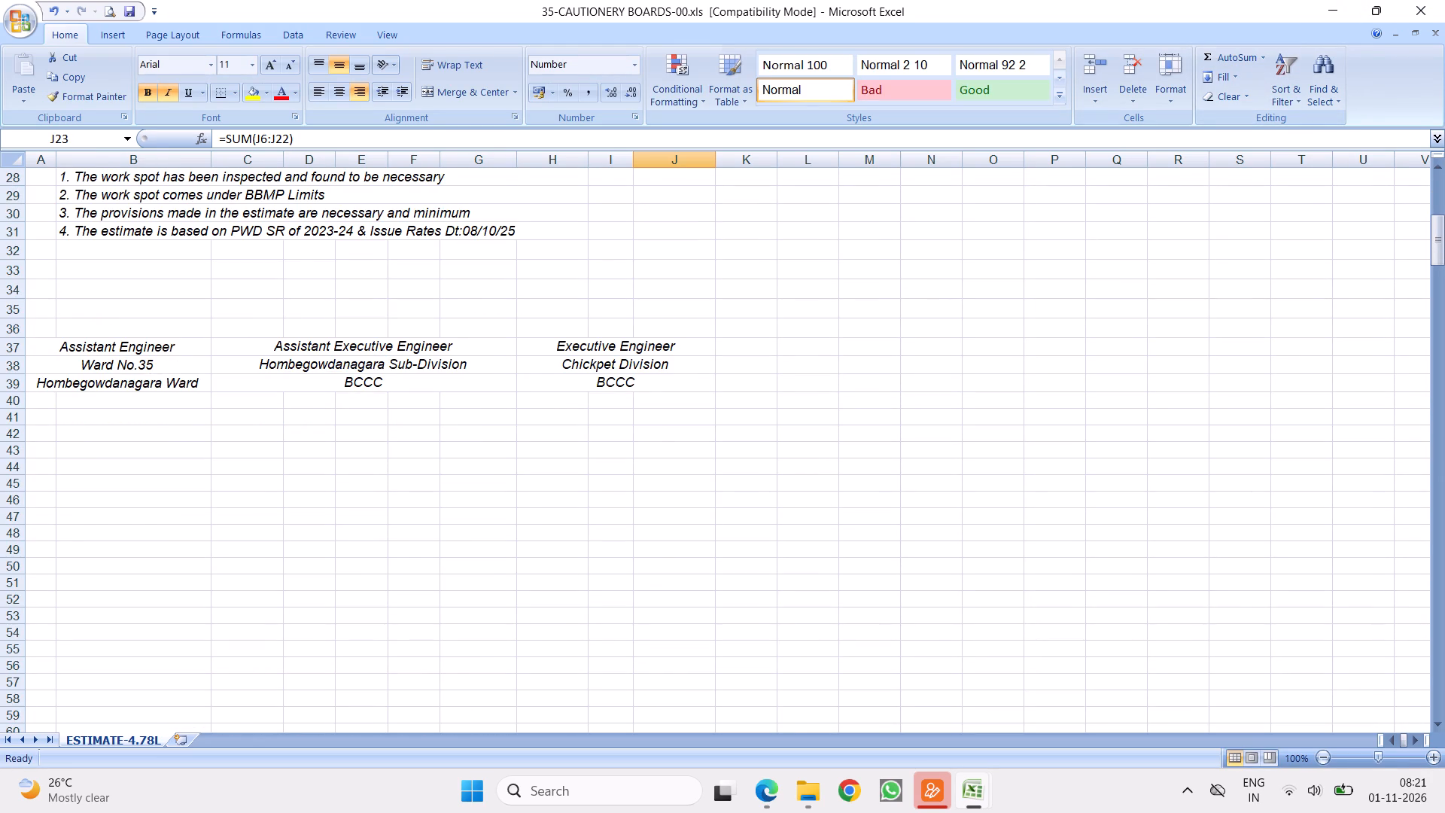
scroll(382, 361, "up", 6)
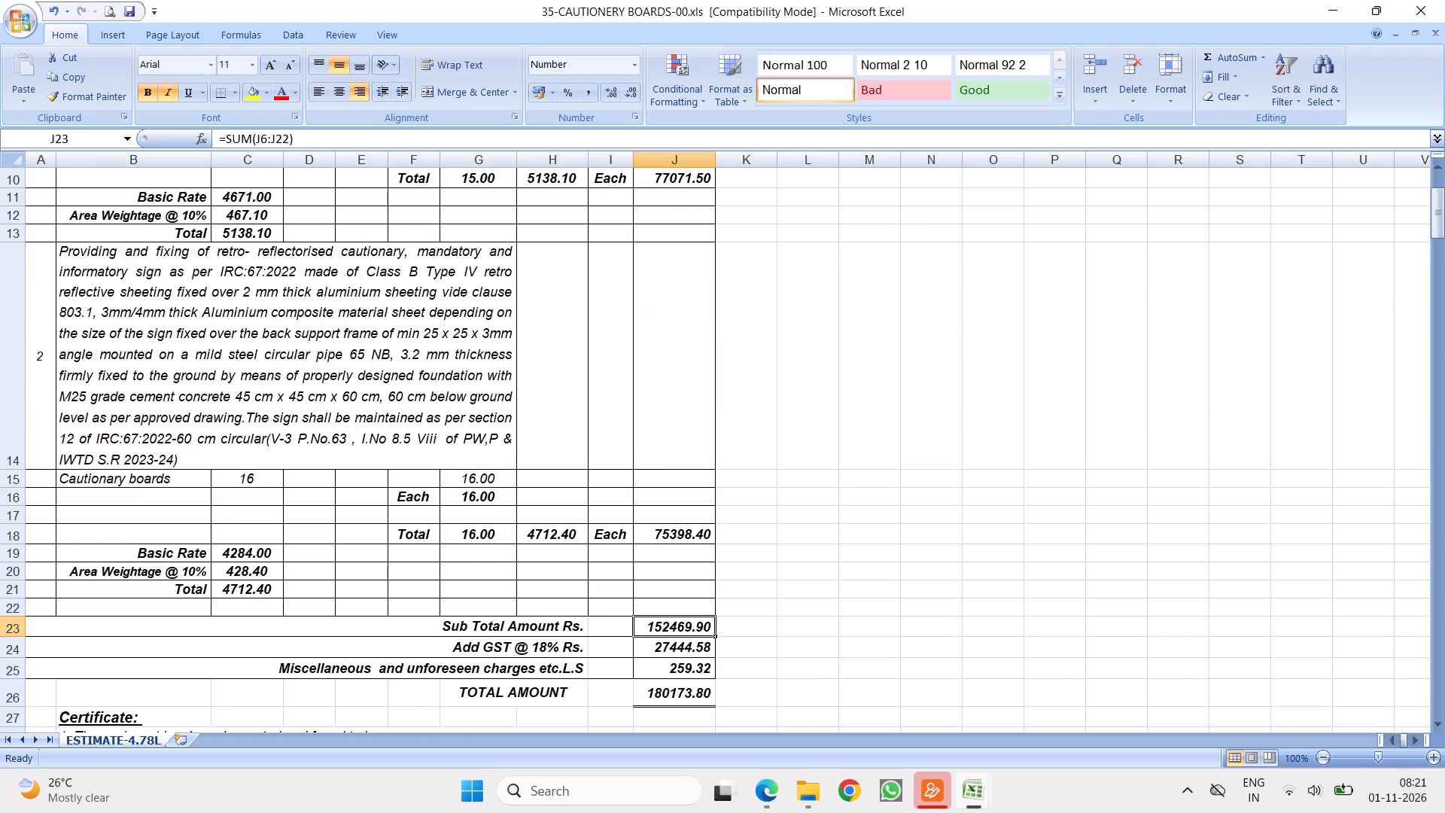
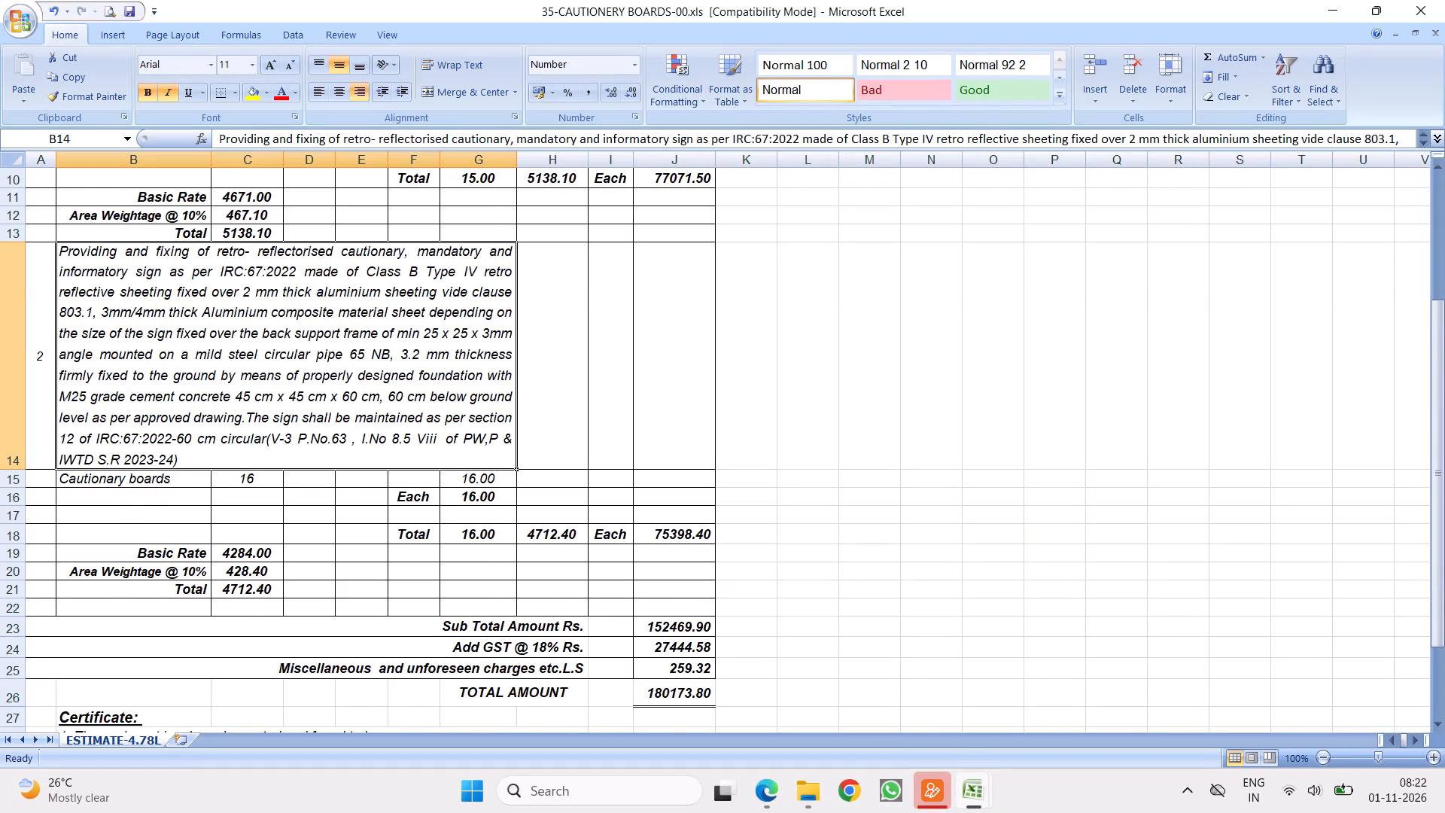
Set the number of cautionary boards for the 90 cm triangle sign item (C7) to 20.
scroll(385, 348, "up", 3)
scroll(406, 389, "down", 3)
scroll(380, 391, "up", 2)
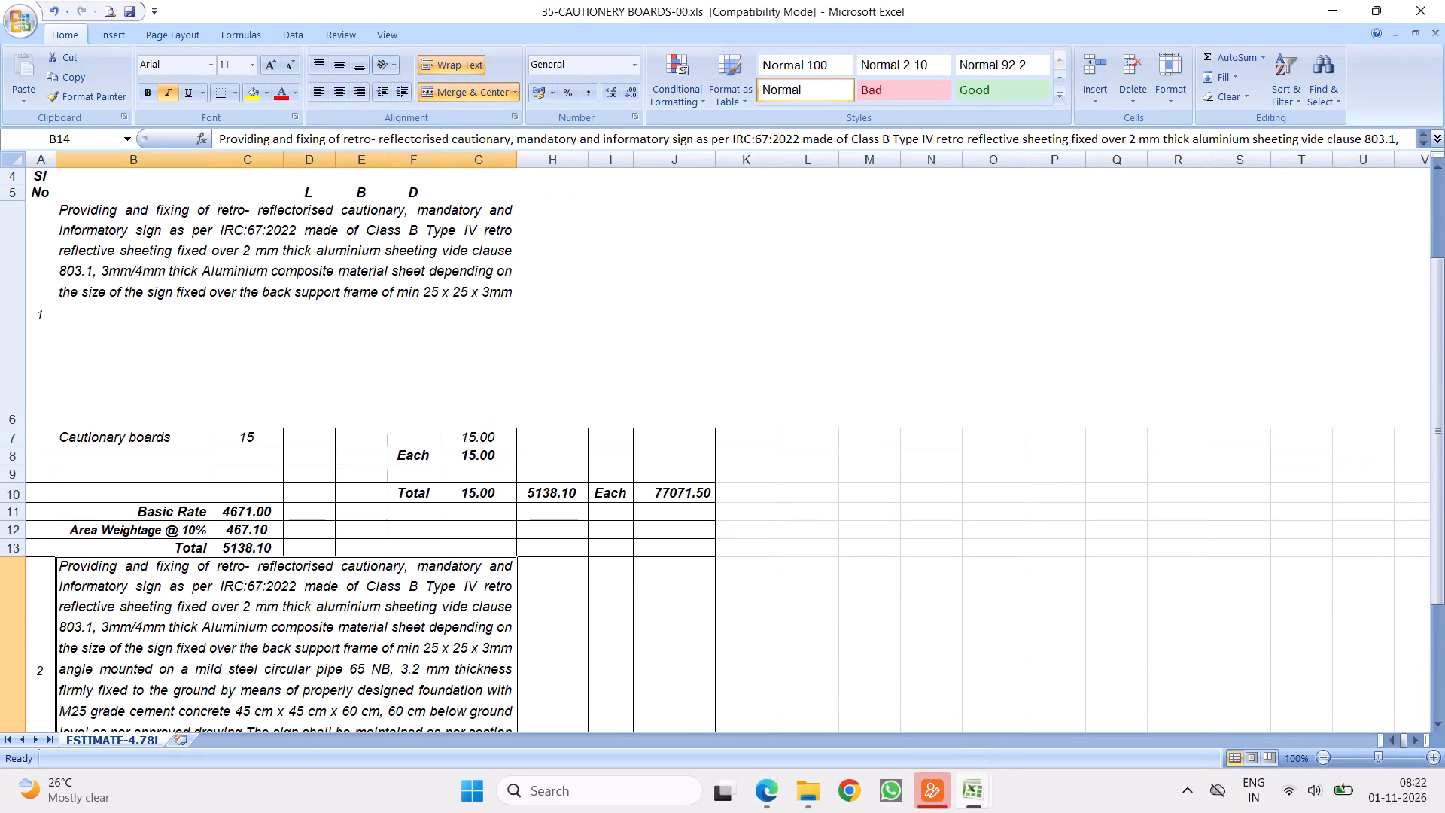
left_click(240, 438)
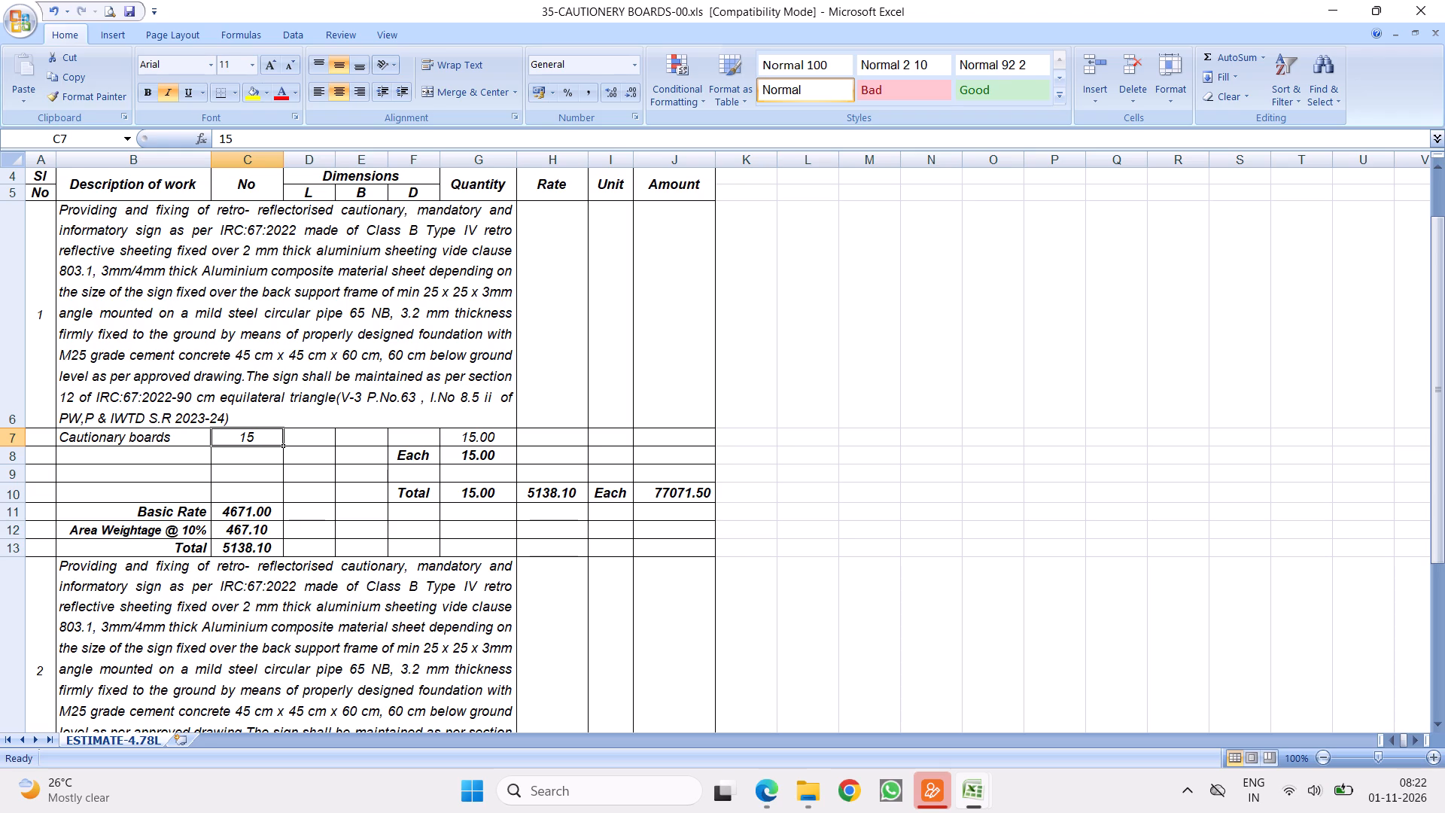
key("2")
key("0")
left_click(687, 510)
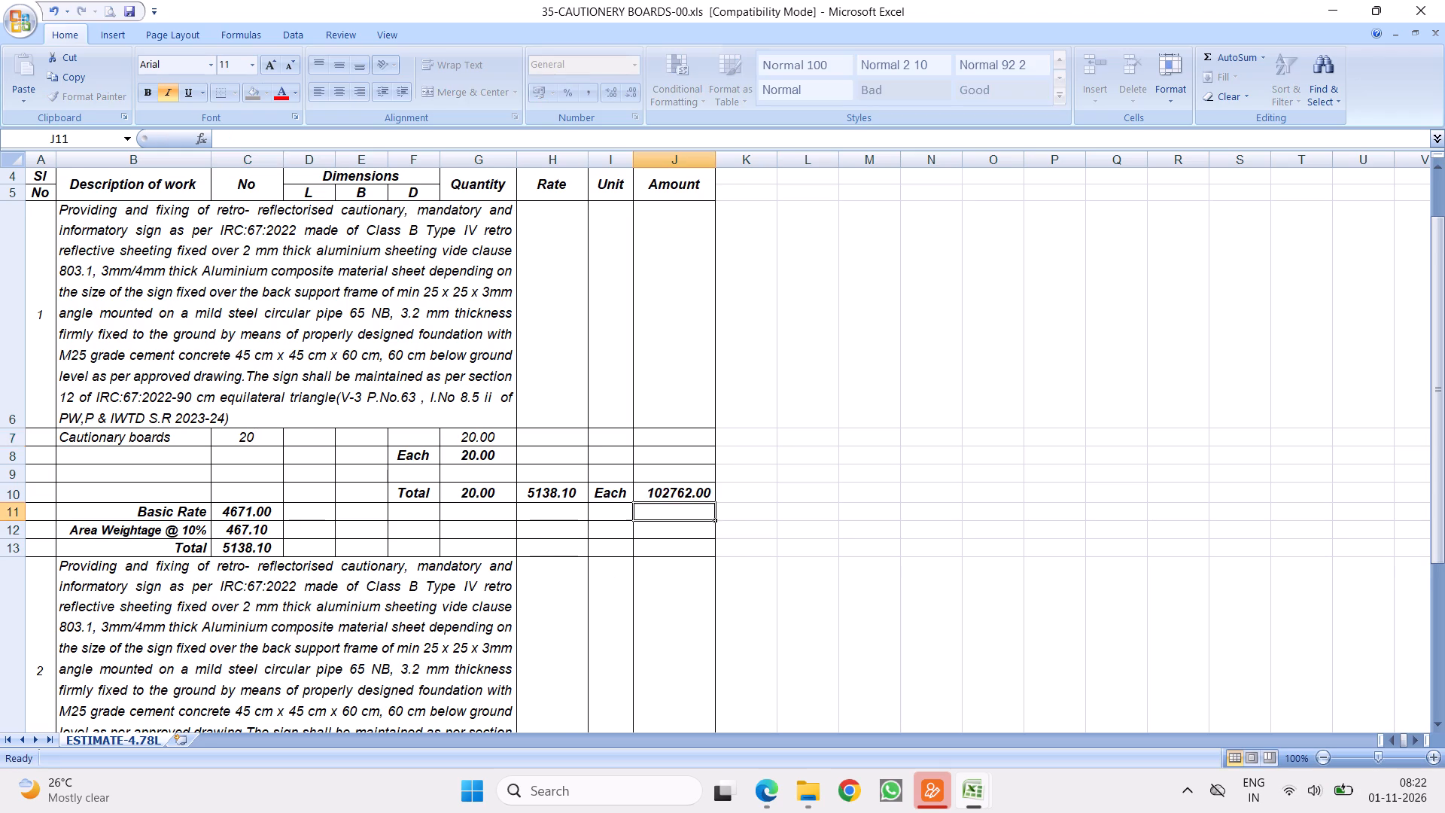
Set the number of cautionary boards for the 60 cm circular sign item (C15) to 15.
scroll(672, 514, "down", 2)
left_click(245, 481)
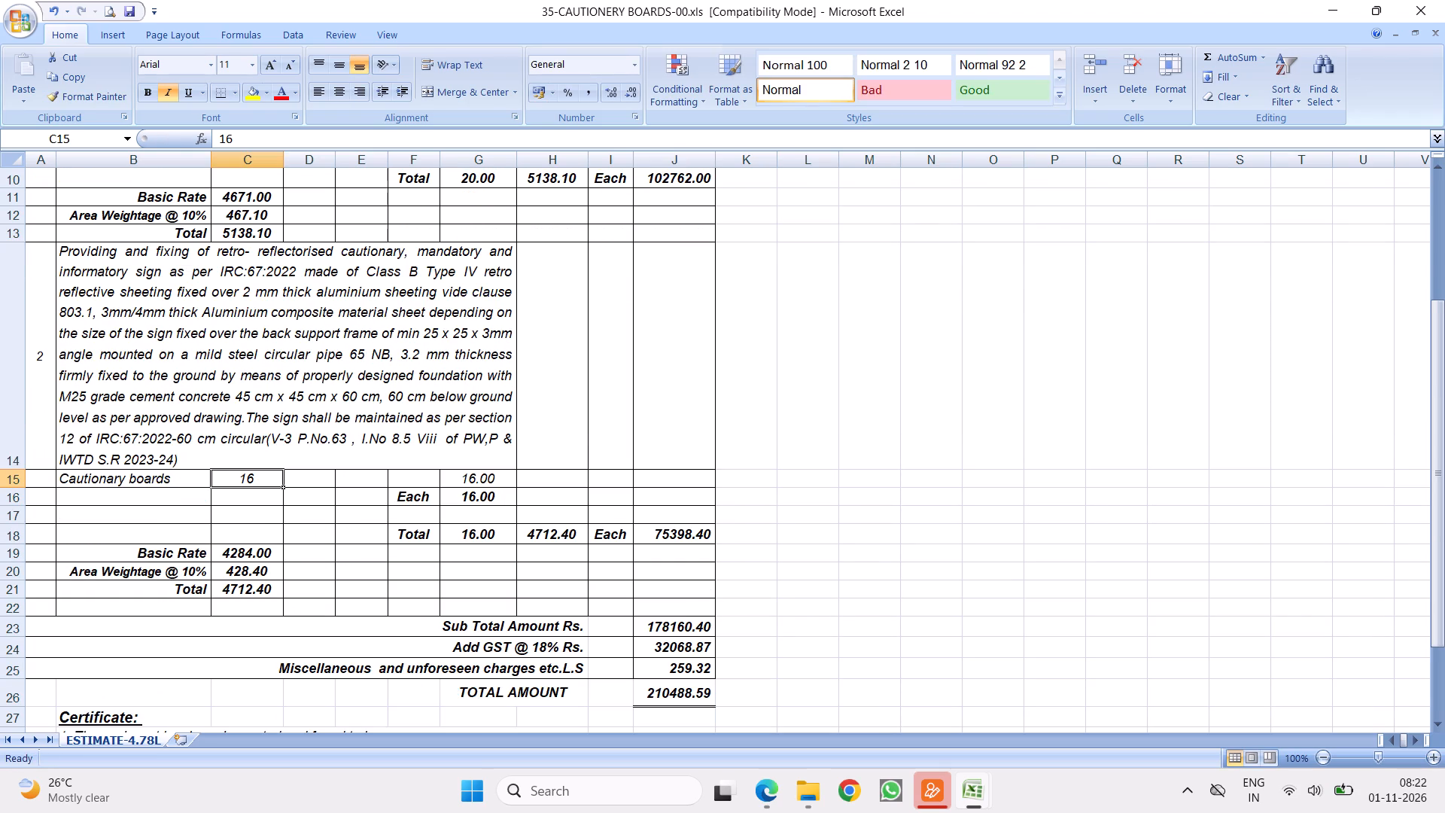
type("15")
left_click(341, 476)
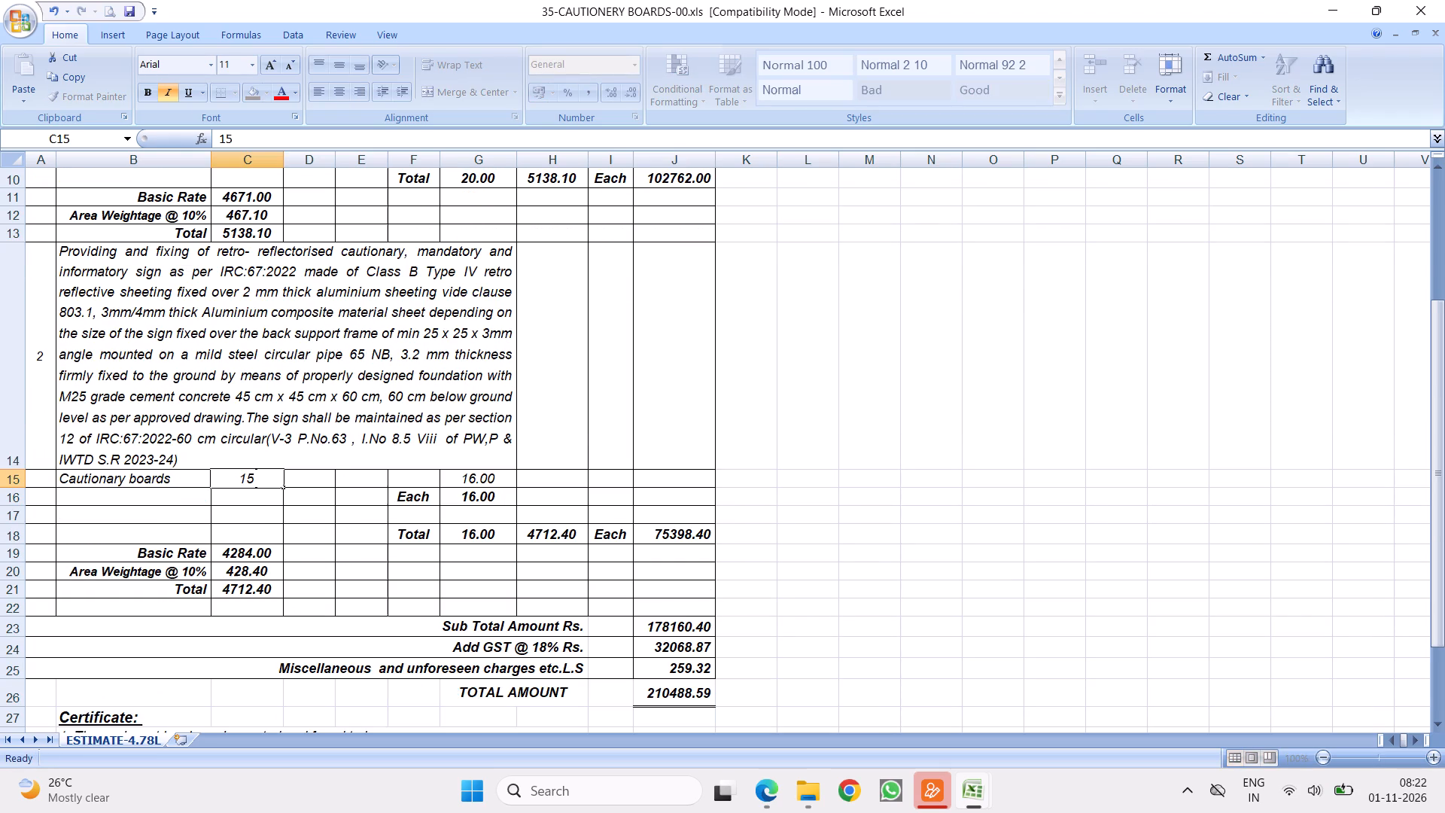
Set the miscellaneous and unforeseen charges amount in J25 to 0.
left_click(677, 673)
key("0")
left_click(834, 635)
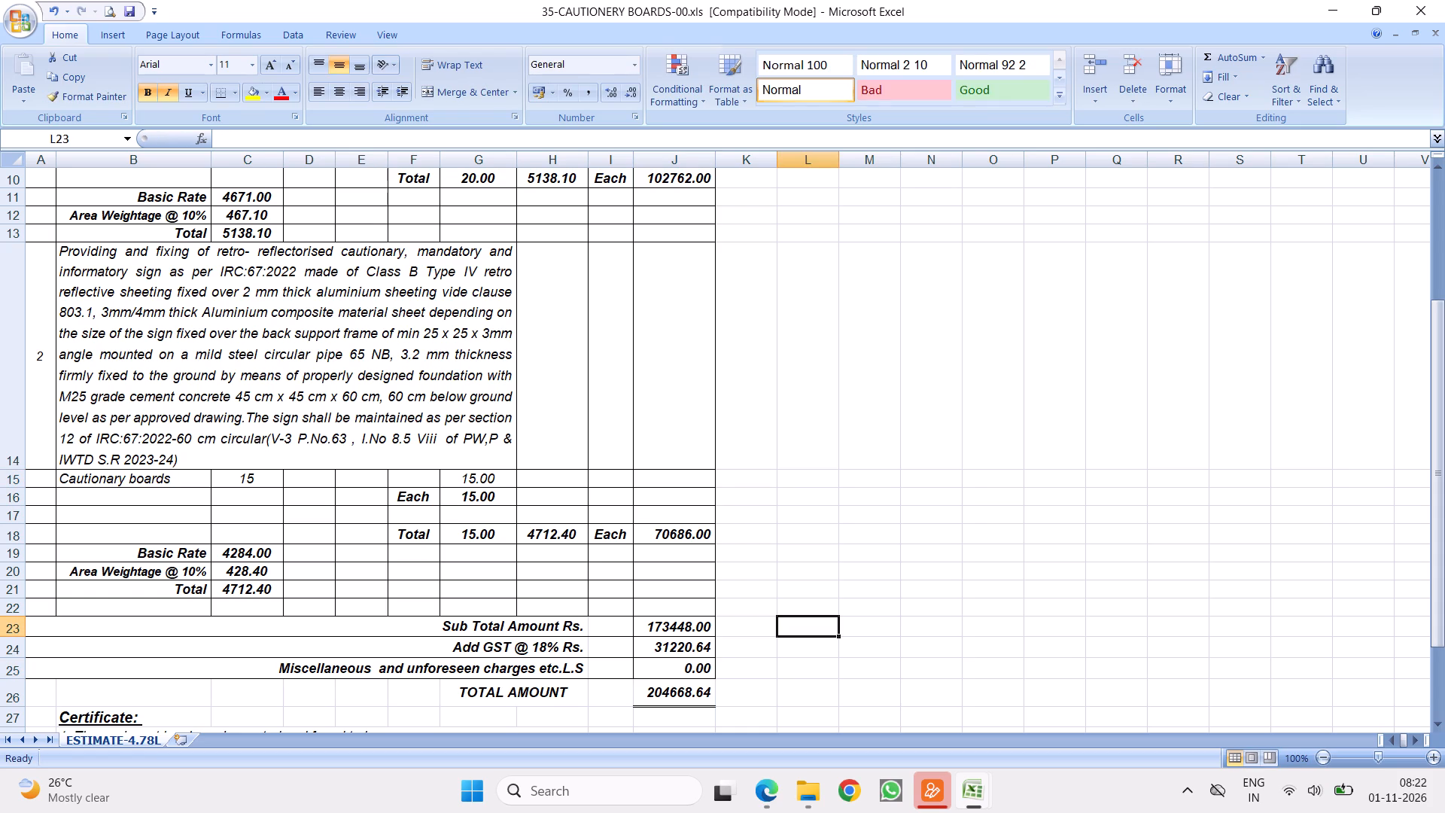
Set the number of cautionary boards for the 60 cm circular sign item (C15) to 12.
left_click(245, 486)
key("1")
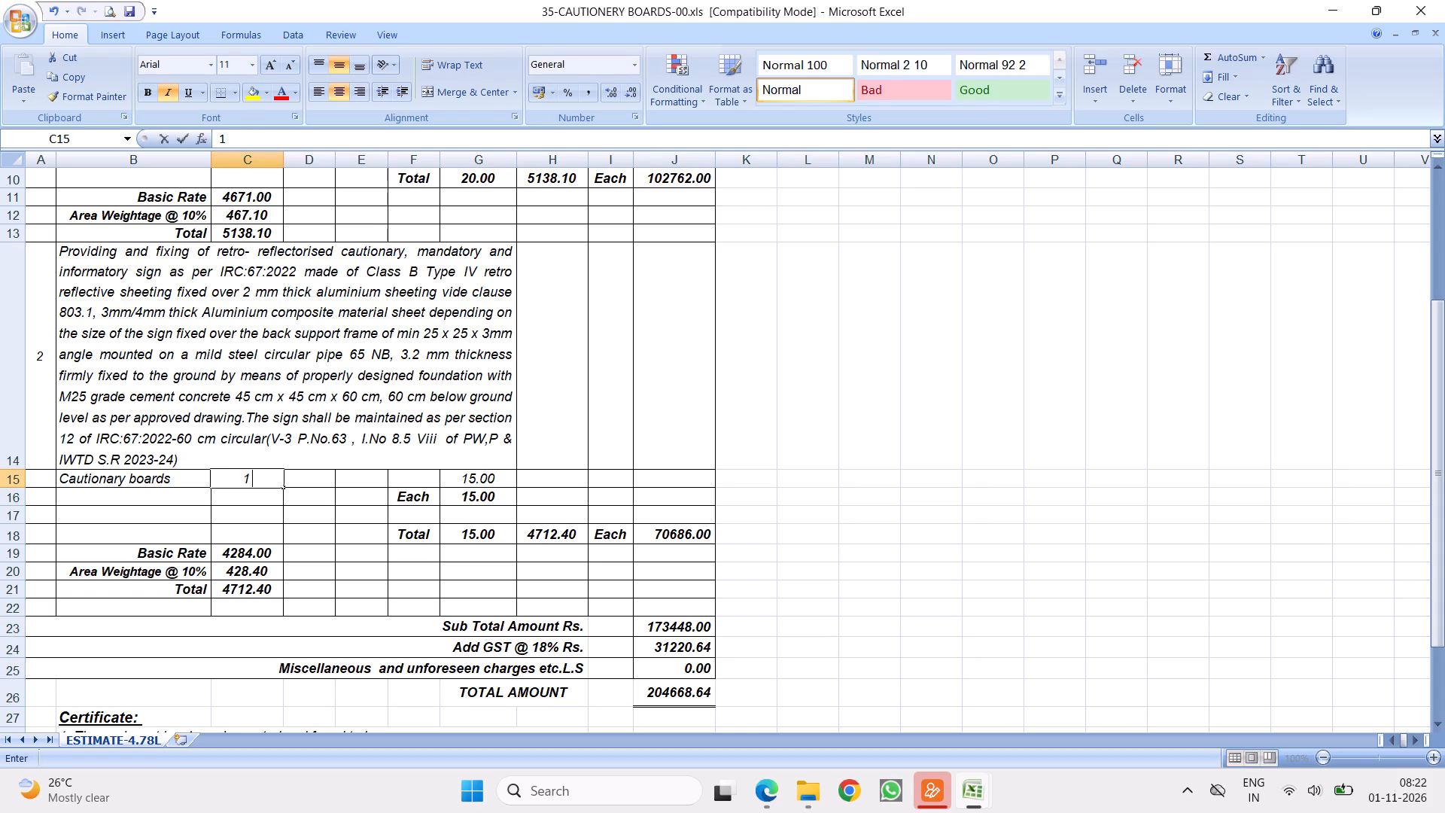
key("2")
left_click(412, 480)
Set the number of cautionary boards for the 60 cm circular sign item (C15) to 14.
left_click(245, 480)
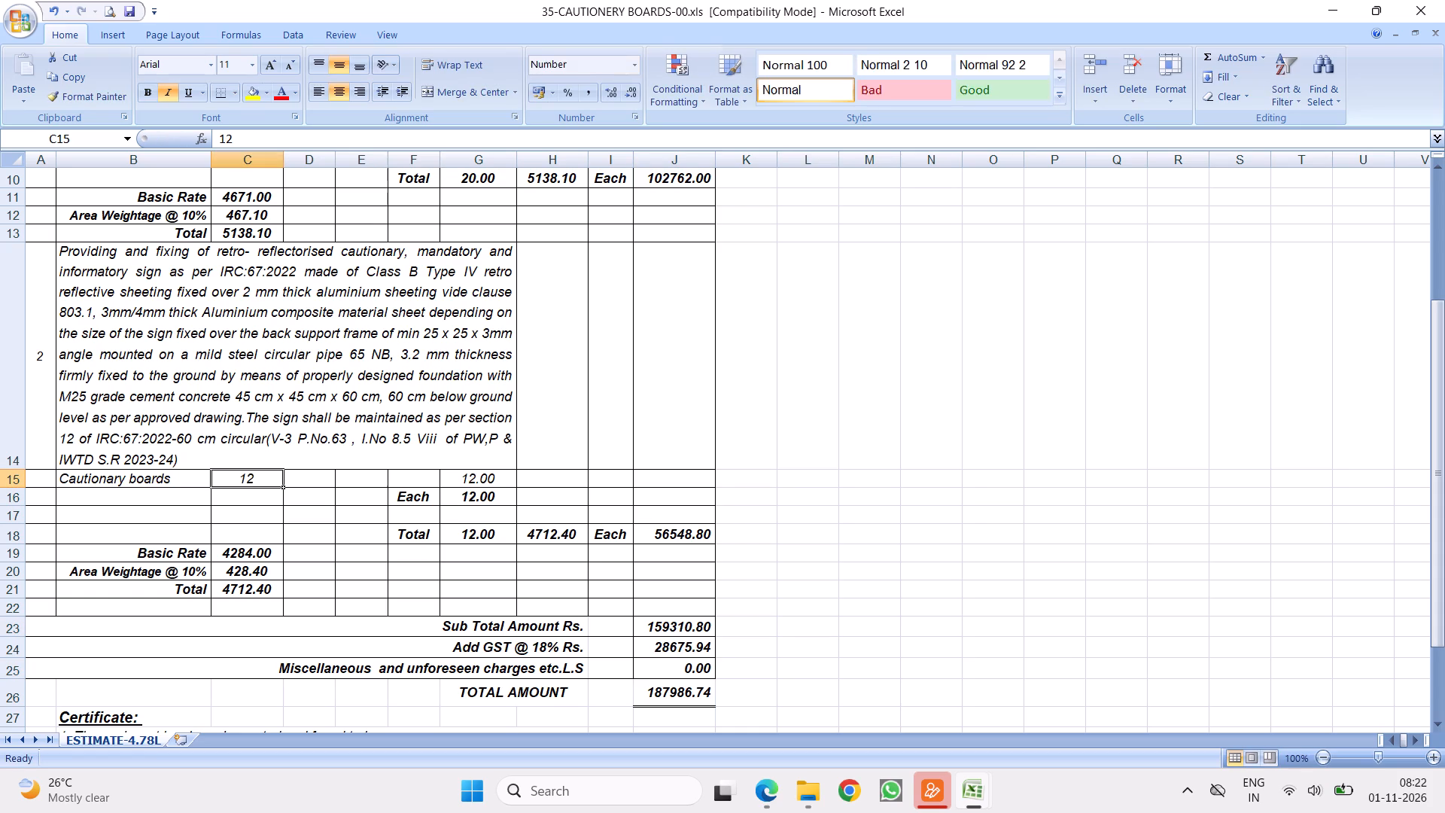
key("1")
key("4")
left_click(369, 517)
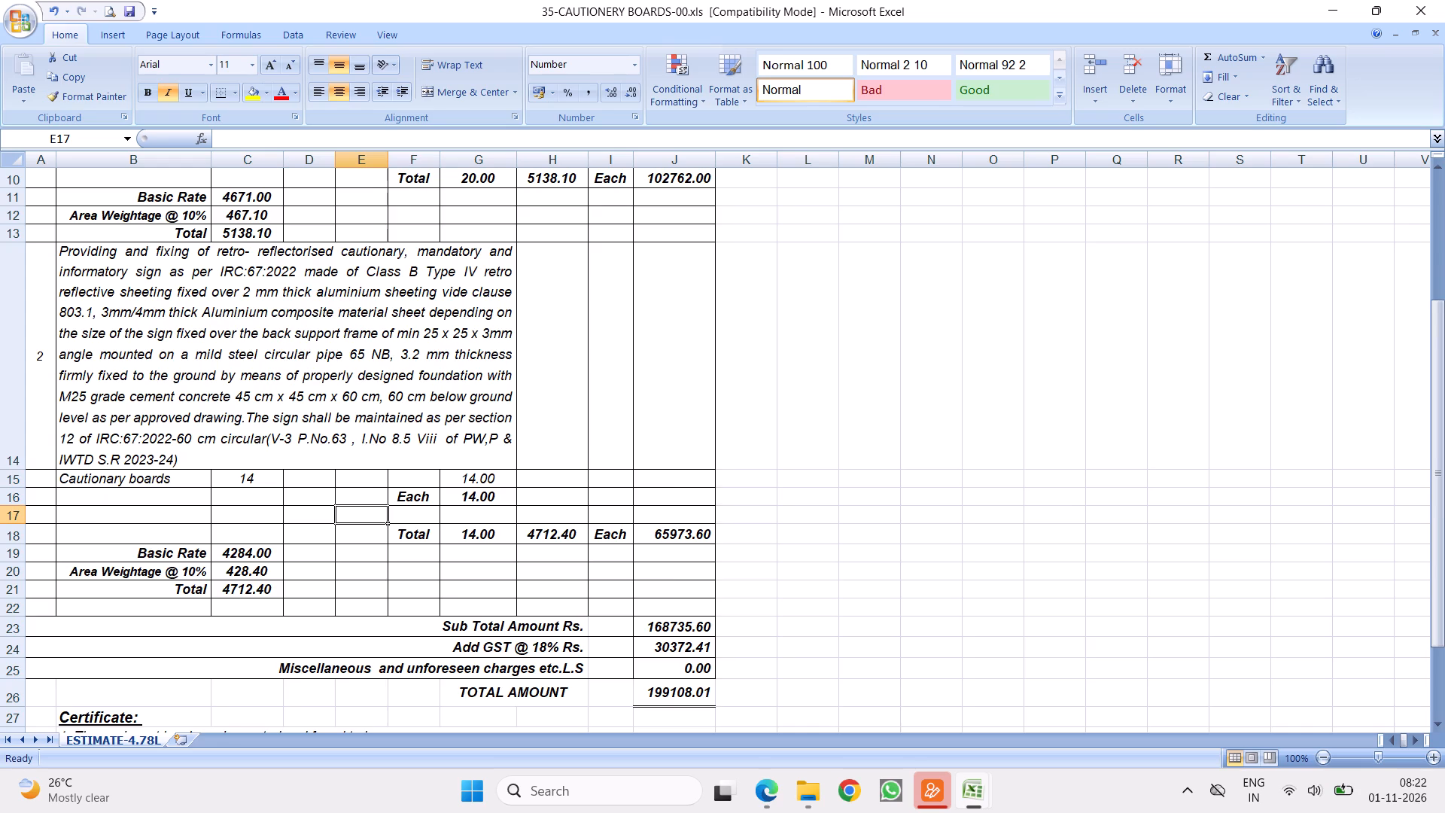
Enter the target 200000 in J27 and calculate the Total Amount minus that target in J28 with the formula =J26-J27.
scroll(505, 531, "down", 2)
left_click(658, 404)
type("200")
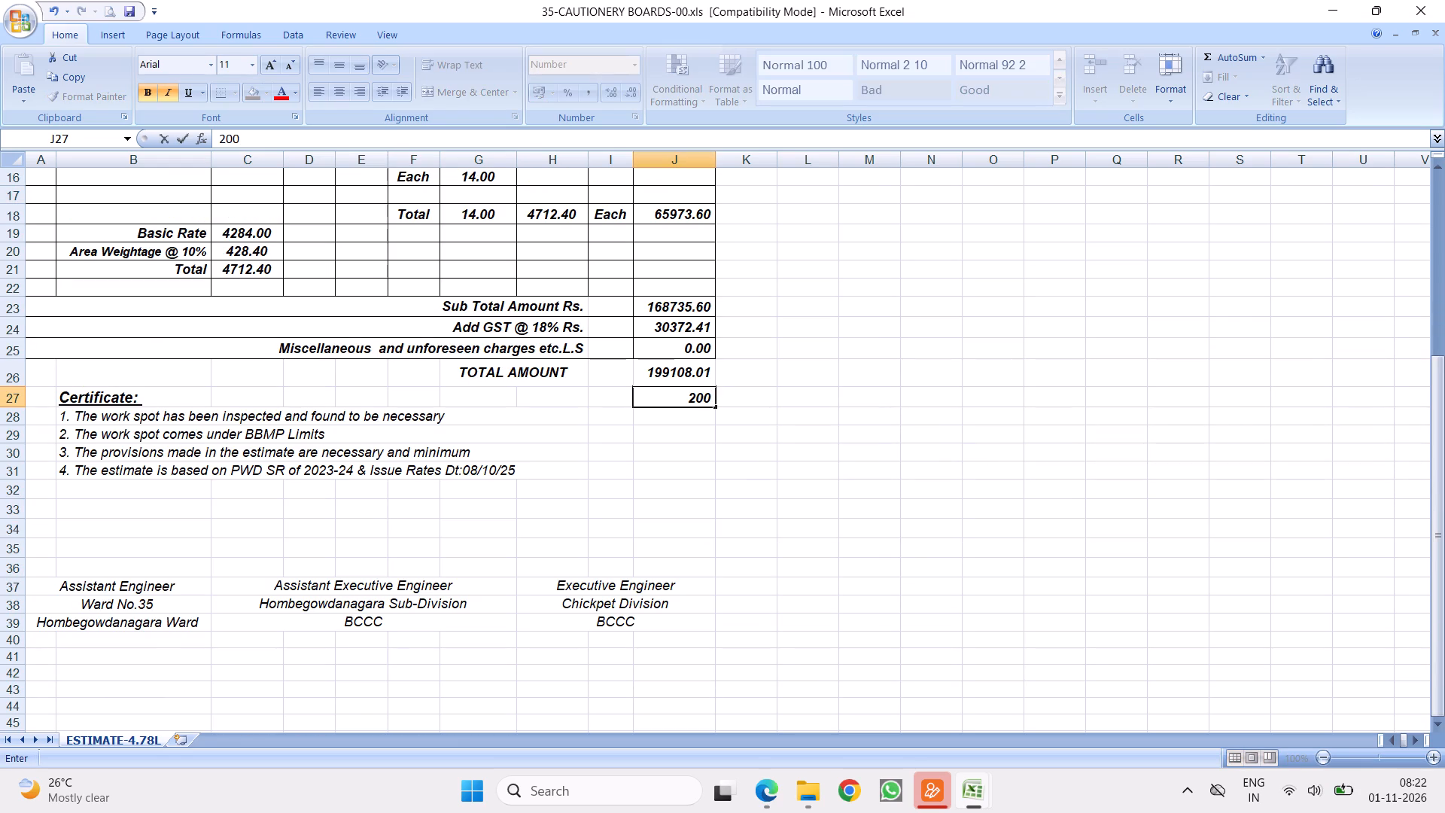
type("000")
left_click(866, 445)
left_click(686, 415)
key("equal")
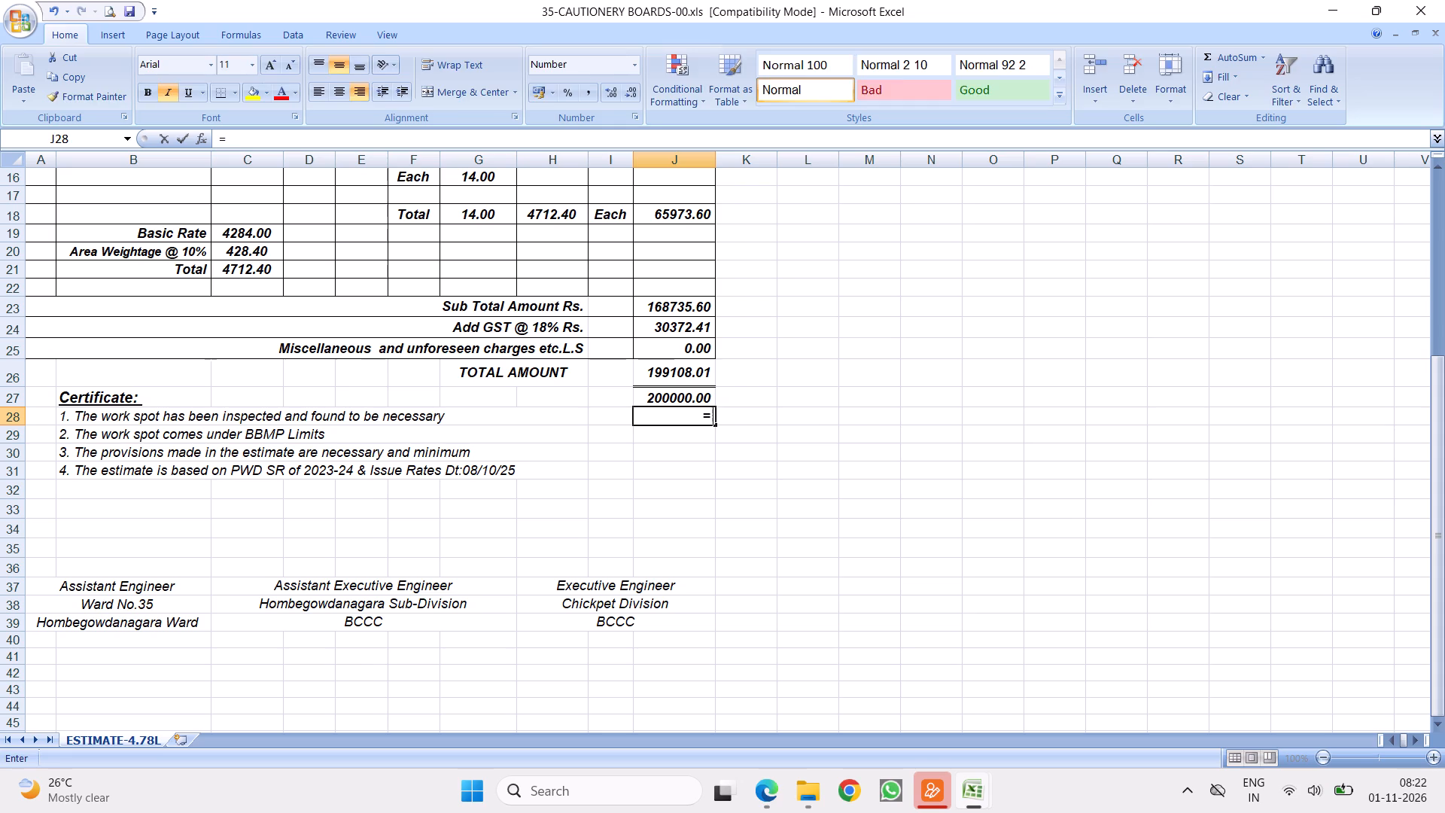
left_click(670, 376)
key("minus")
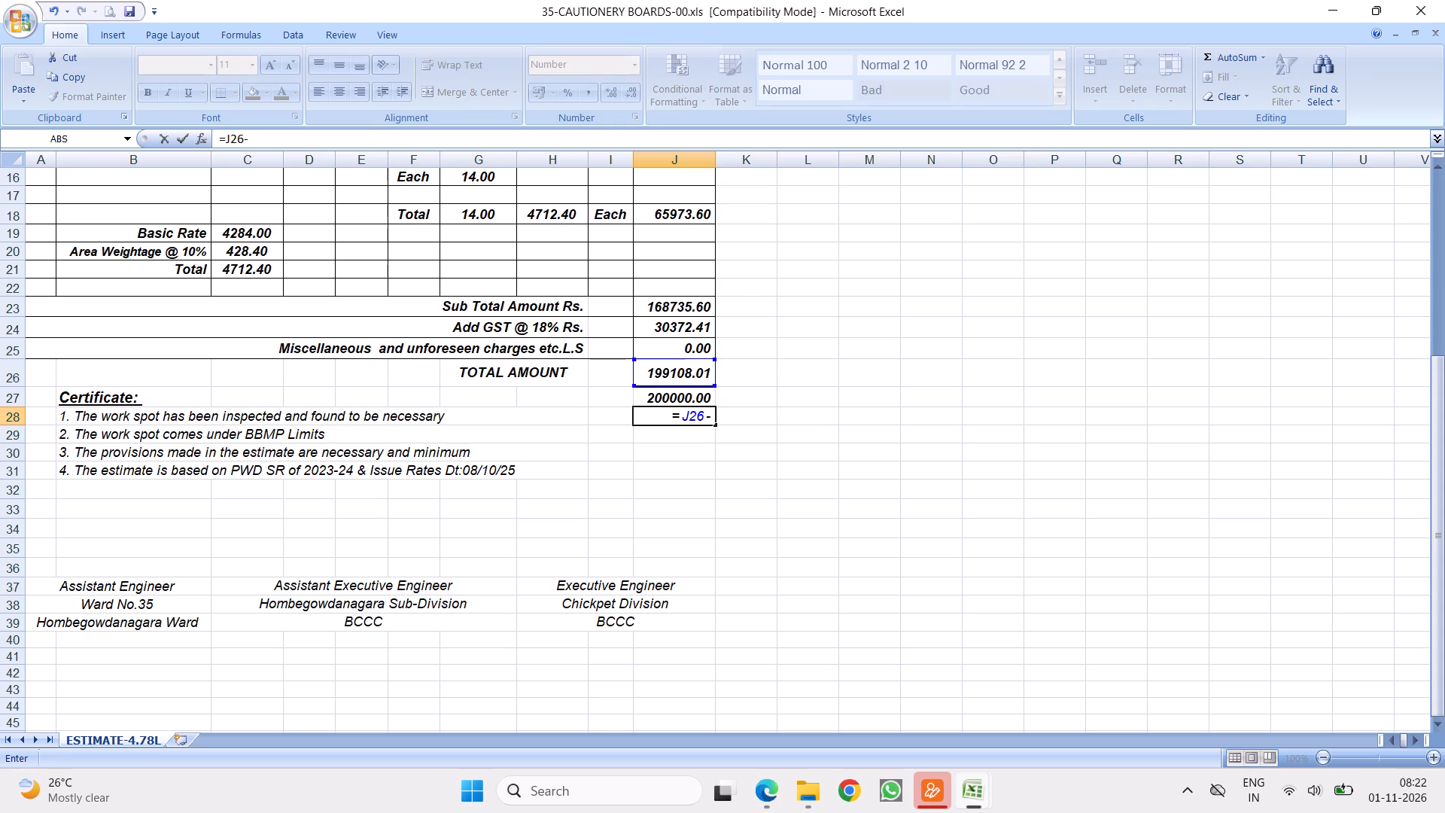
left_click(655, 400)
key("Return")
Set the miscellaneous and unforeseen charges amount in J25 to 891.99.
left_click(657, 346)
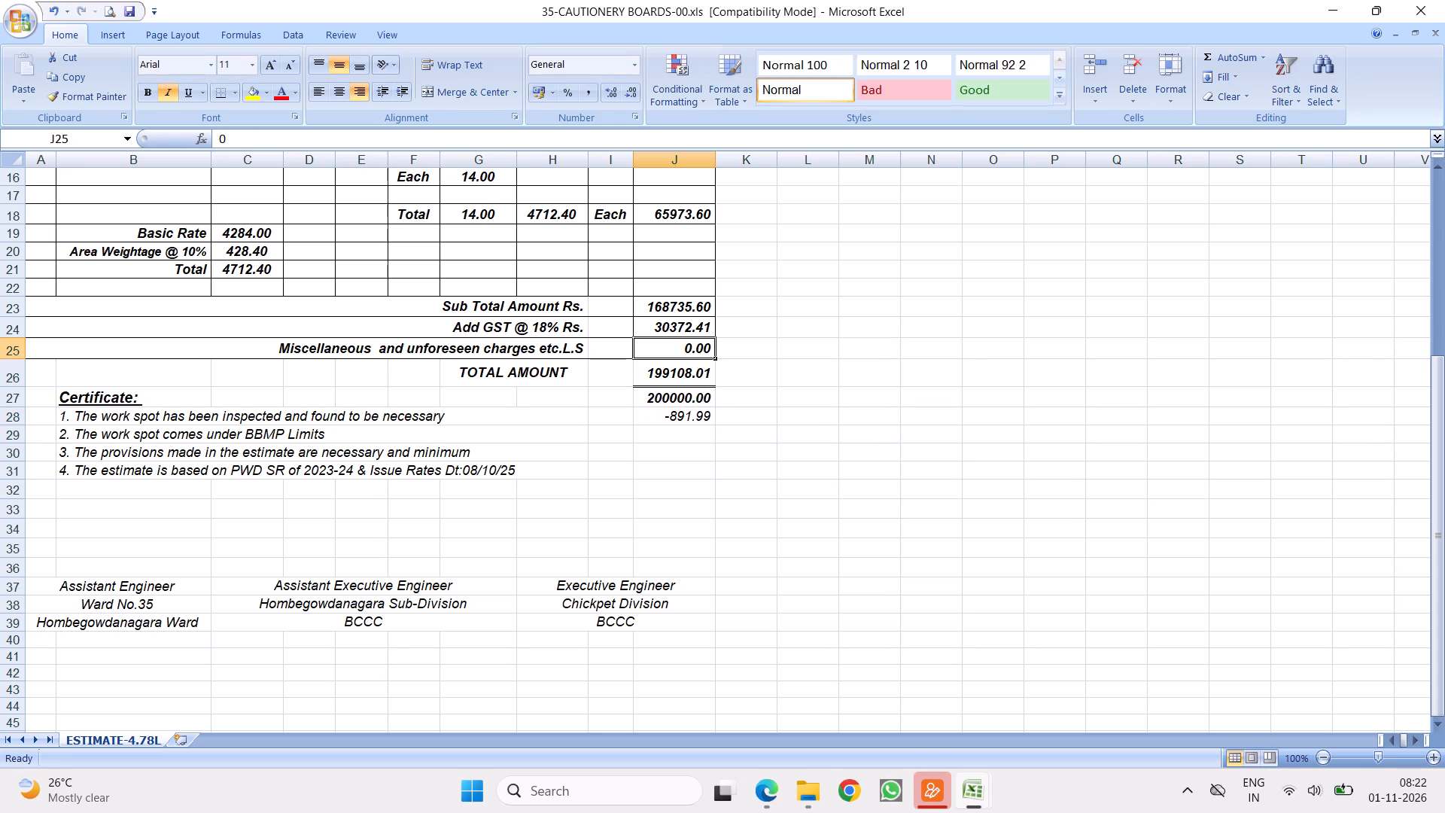
type("891.99")
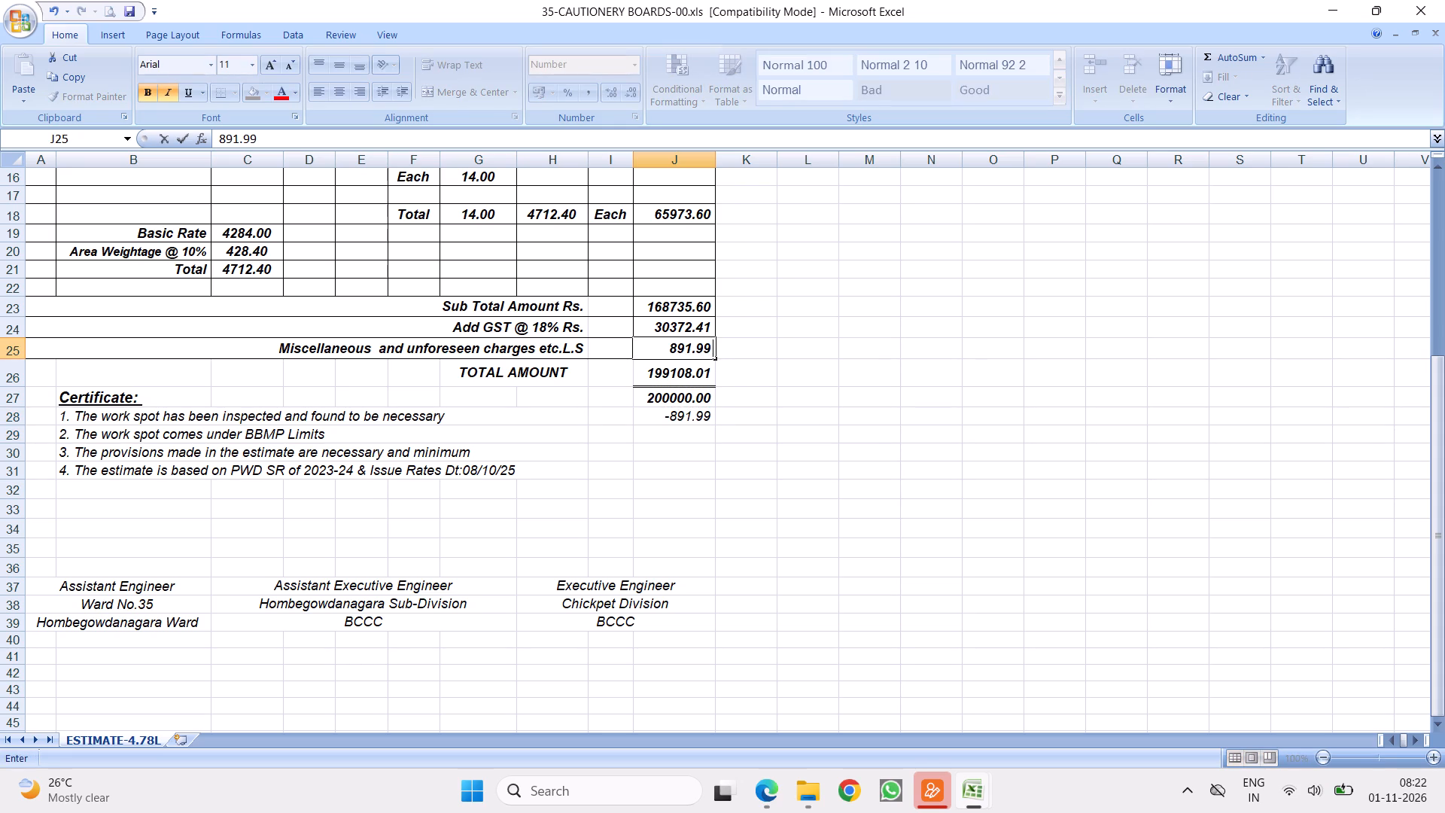
left_click(782, 463)
Clear the target and difference helper cells J27:J28 below the Total Amount.
left_click_drag(670, 400, 670, 416)
key("Delete")
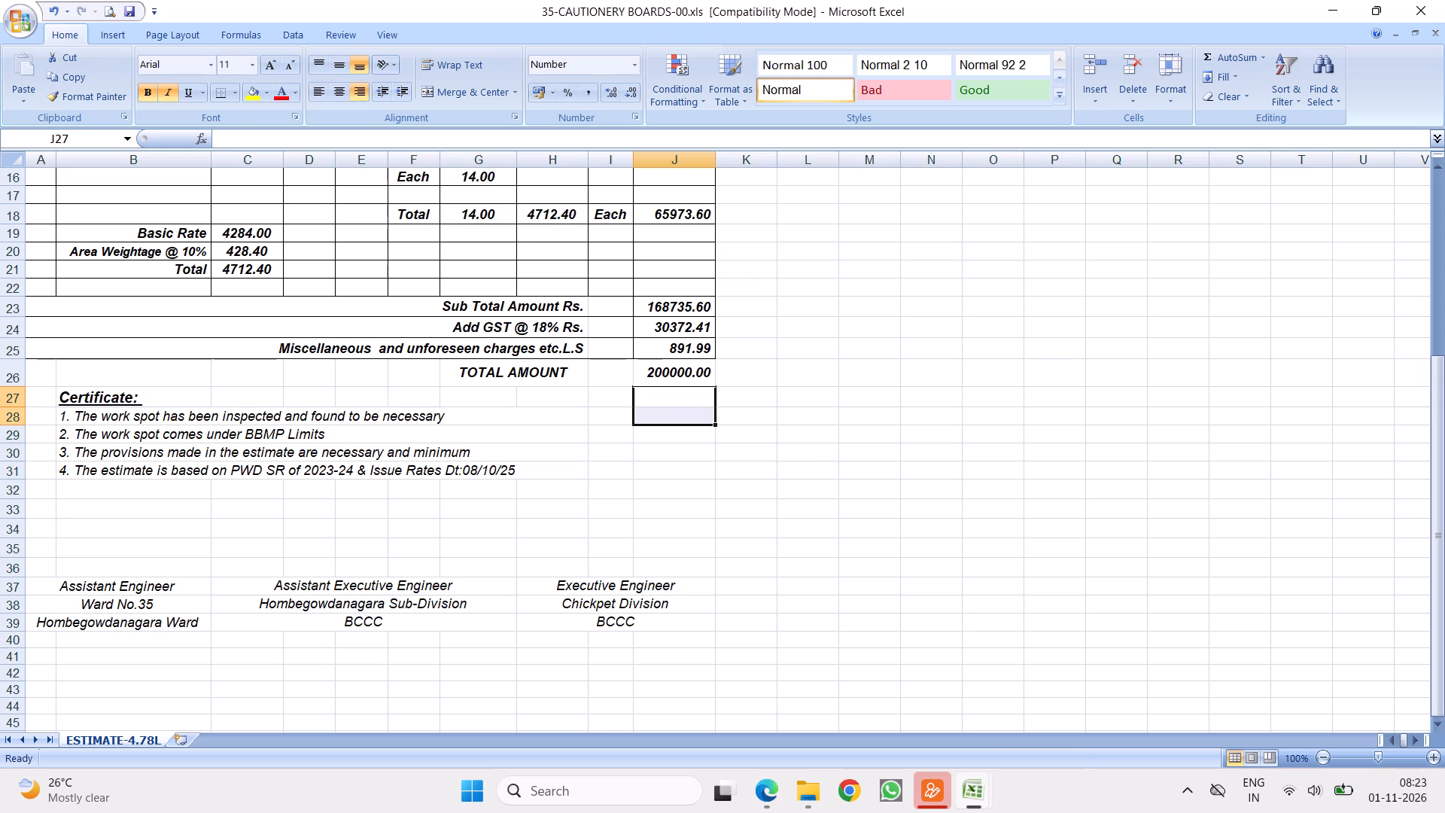
Remove the text "& Issue Rates Dt:08/10/25" from the fourth certificate line in B31.
double_click(357, 475)
left_click_drag(357, 475, 582, 485)
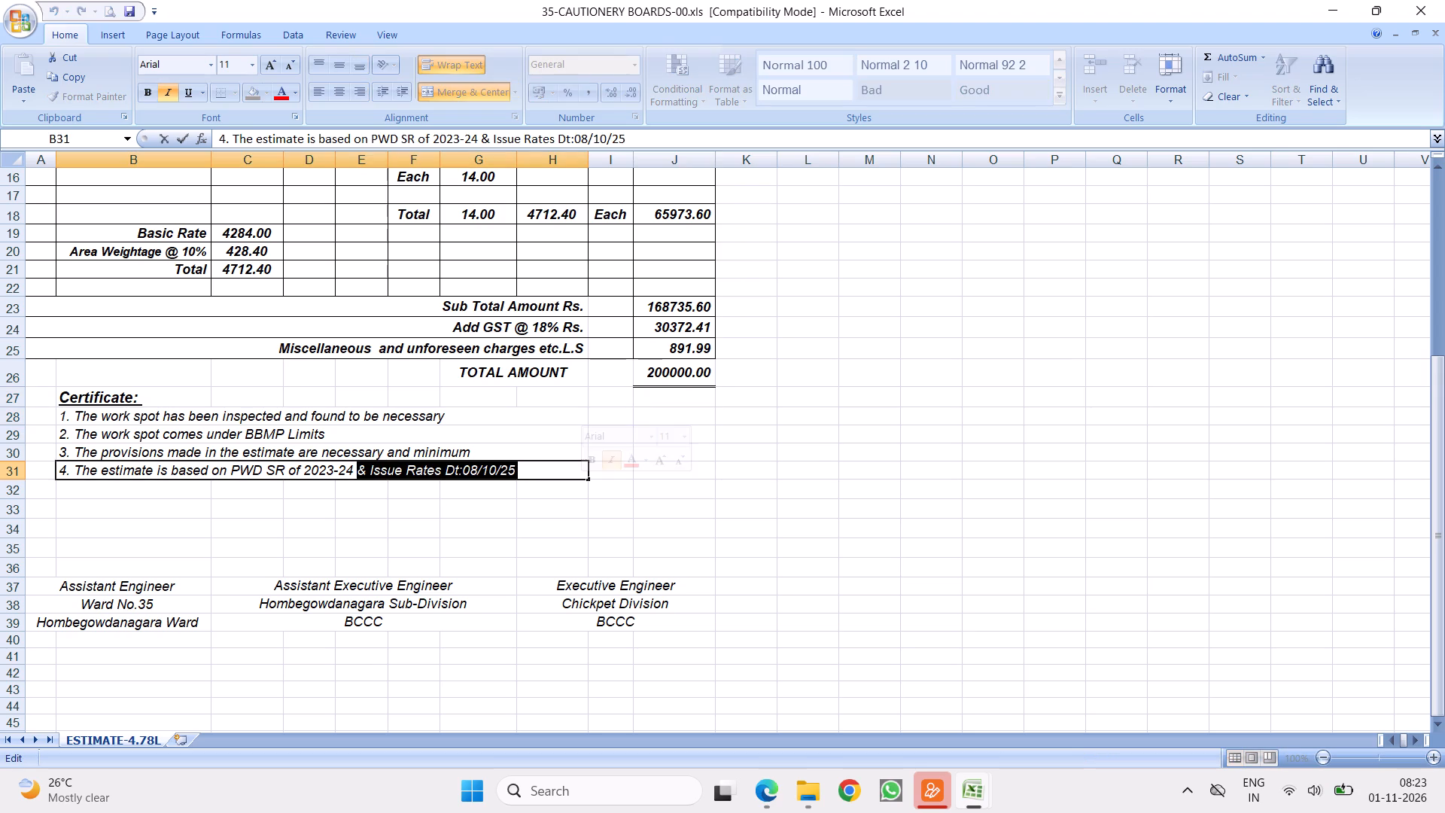
key("Delete")
left_click(406, 528)
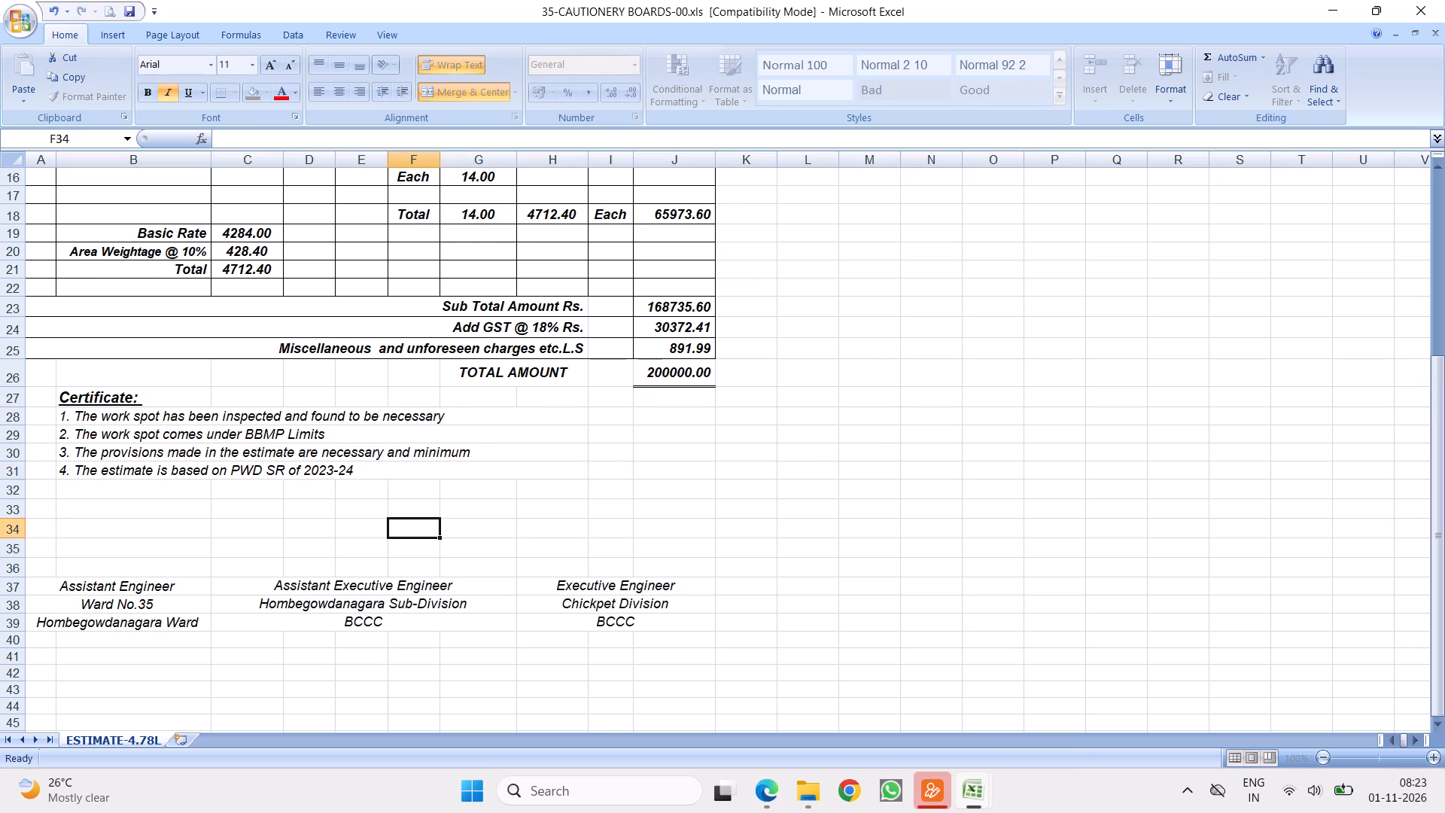
Rename the ESTIMATE-4.78L sheet as ESTIMATE.
scroll(415, 473, "up", 2)
scroll(397, 524, "down", 1)
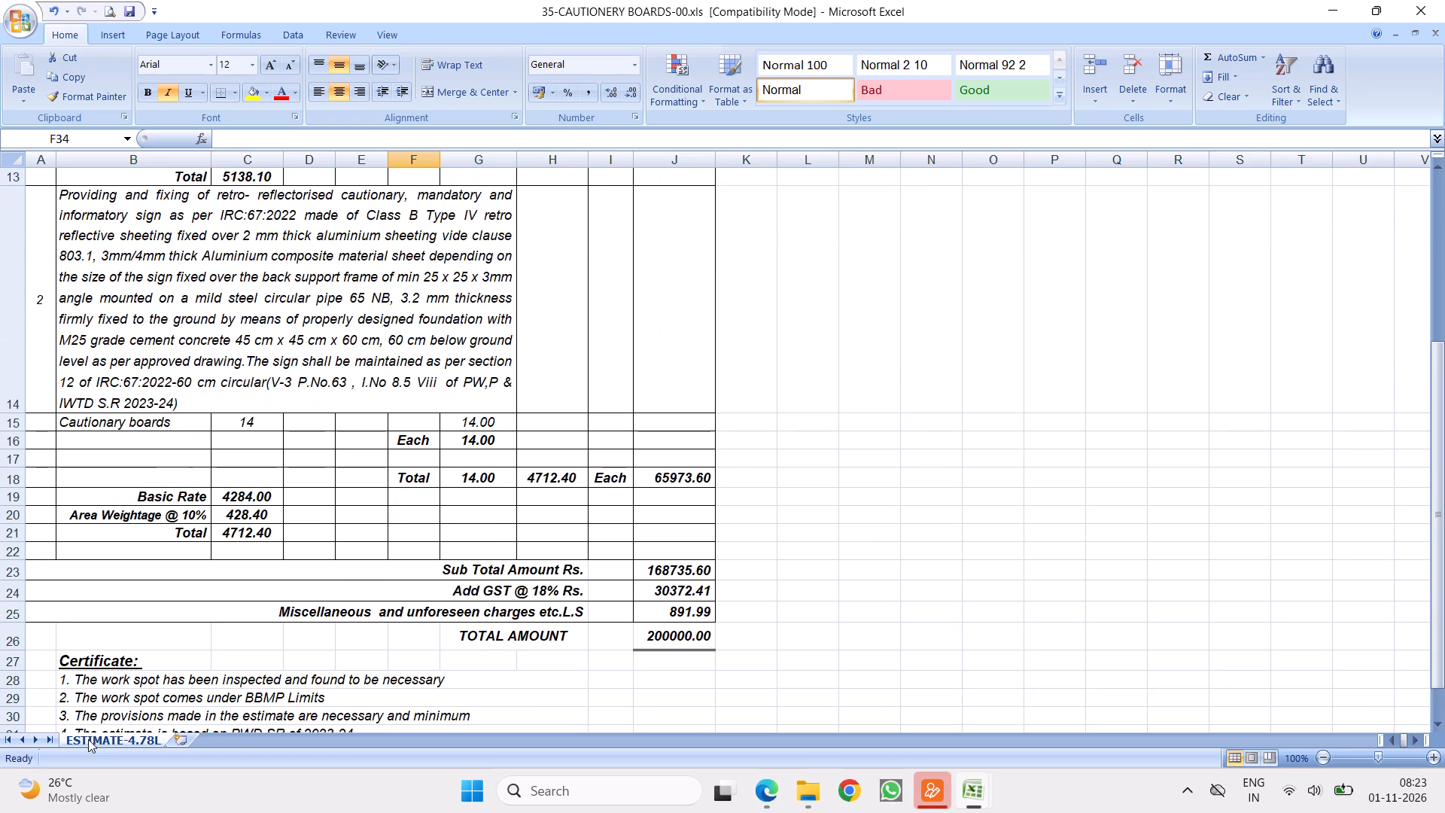
right_click(88, 739)
left_click(122, 576)
type("ESTIMATE")
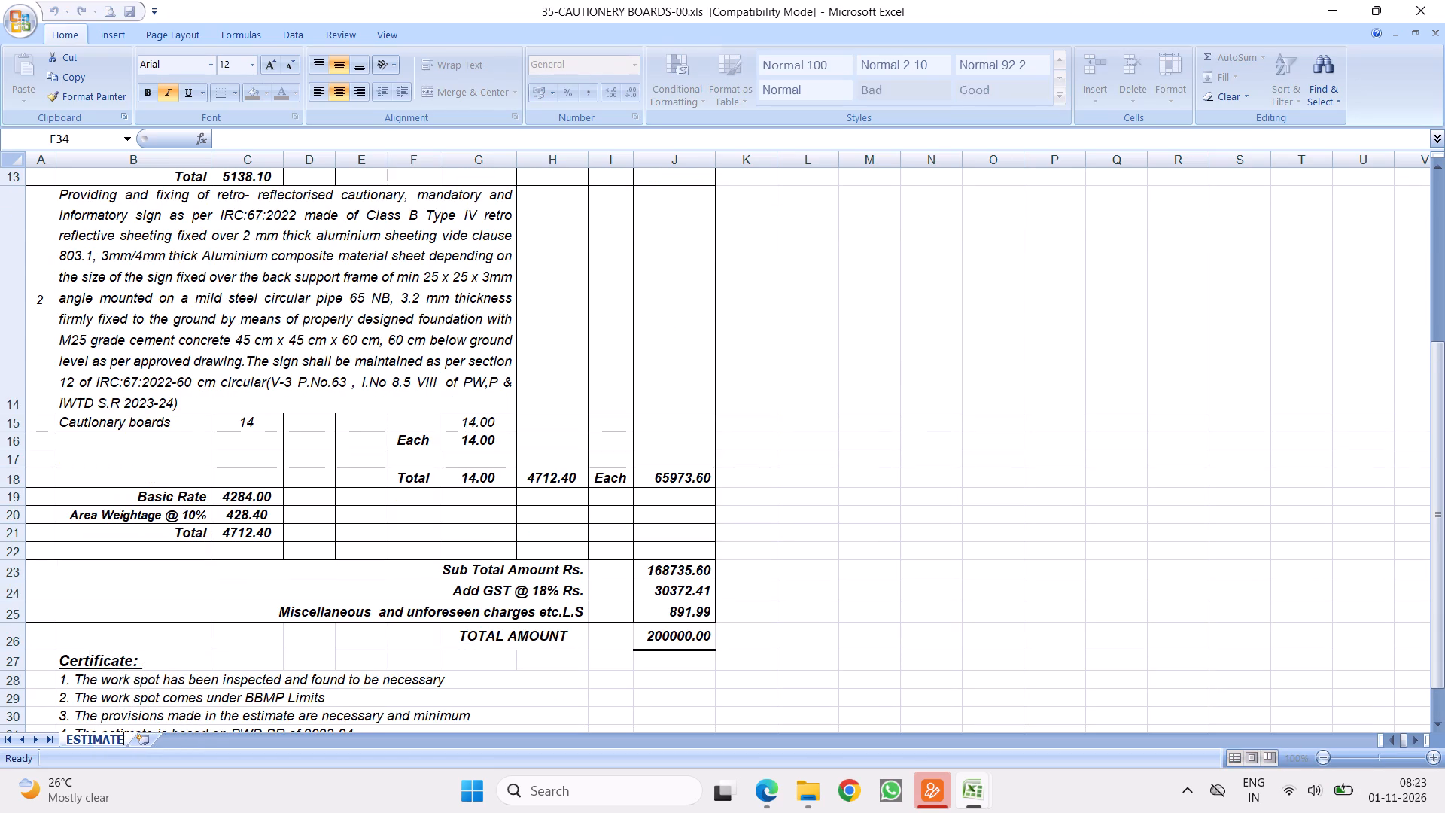
left_click(389, 488)
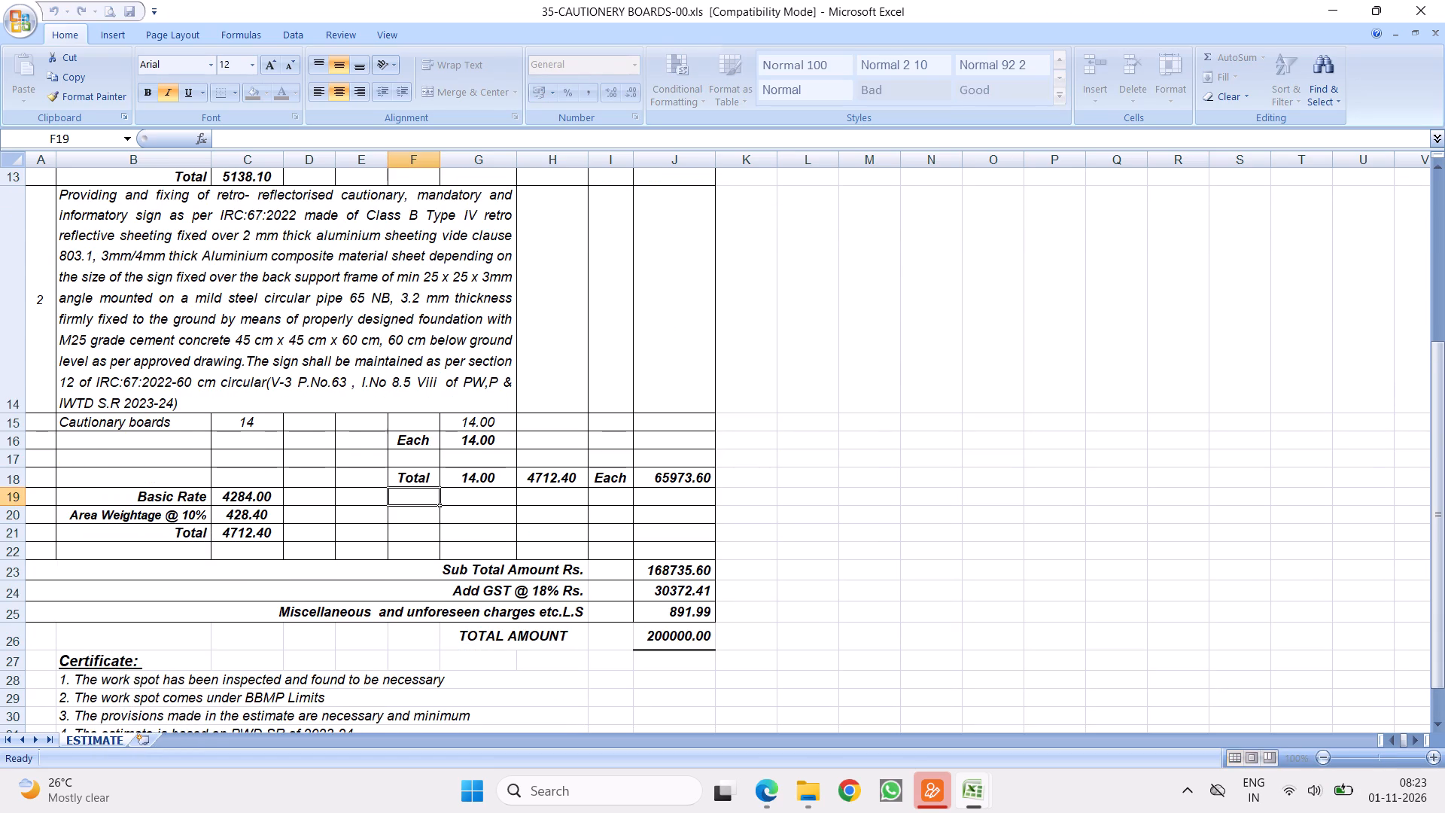
Delete the old night shelter repair description from the title in row 2, leaving only "Name of work :-".
scroll(396, 422, "up", 7)
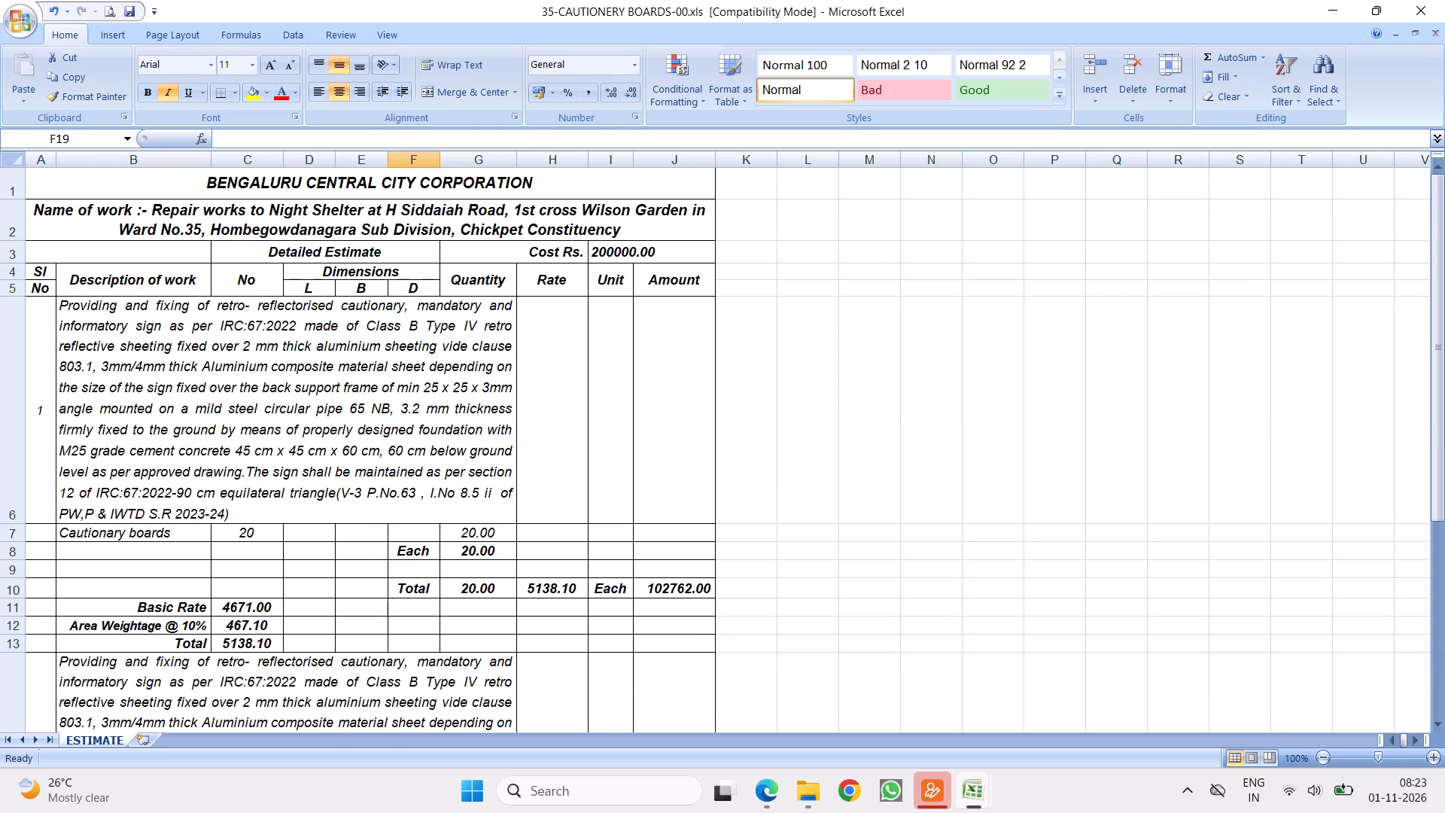
double_click(272, 214)
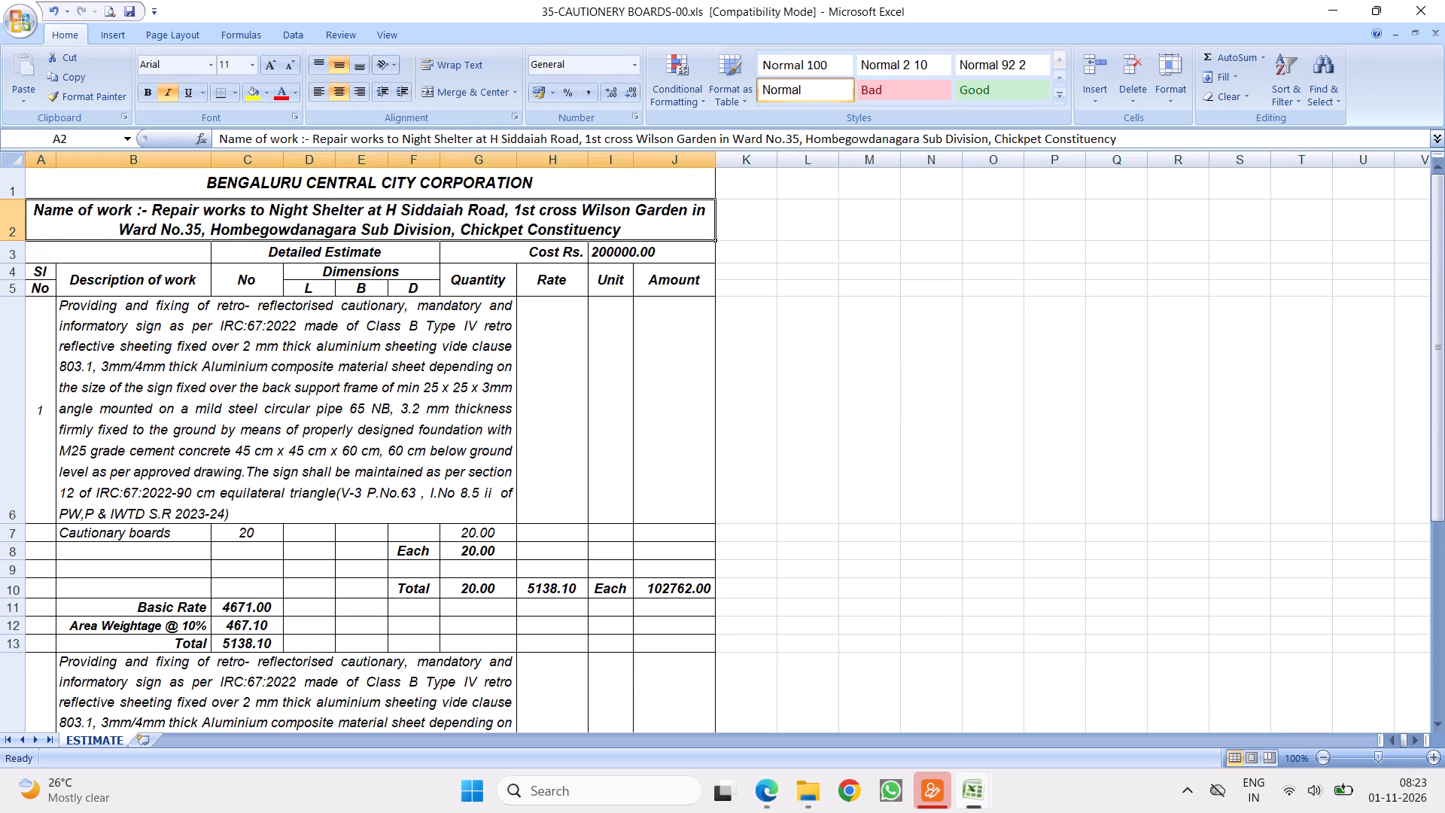
left_click_drag(152, 208, 364, 251)
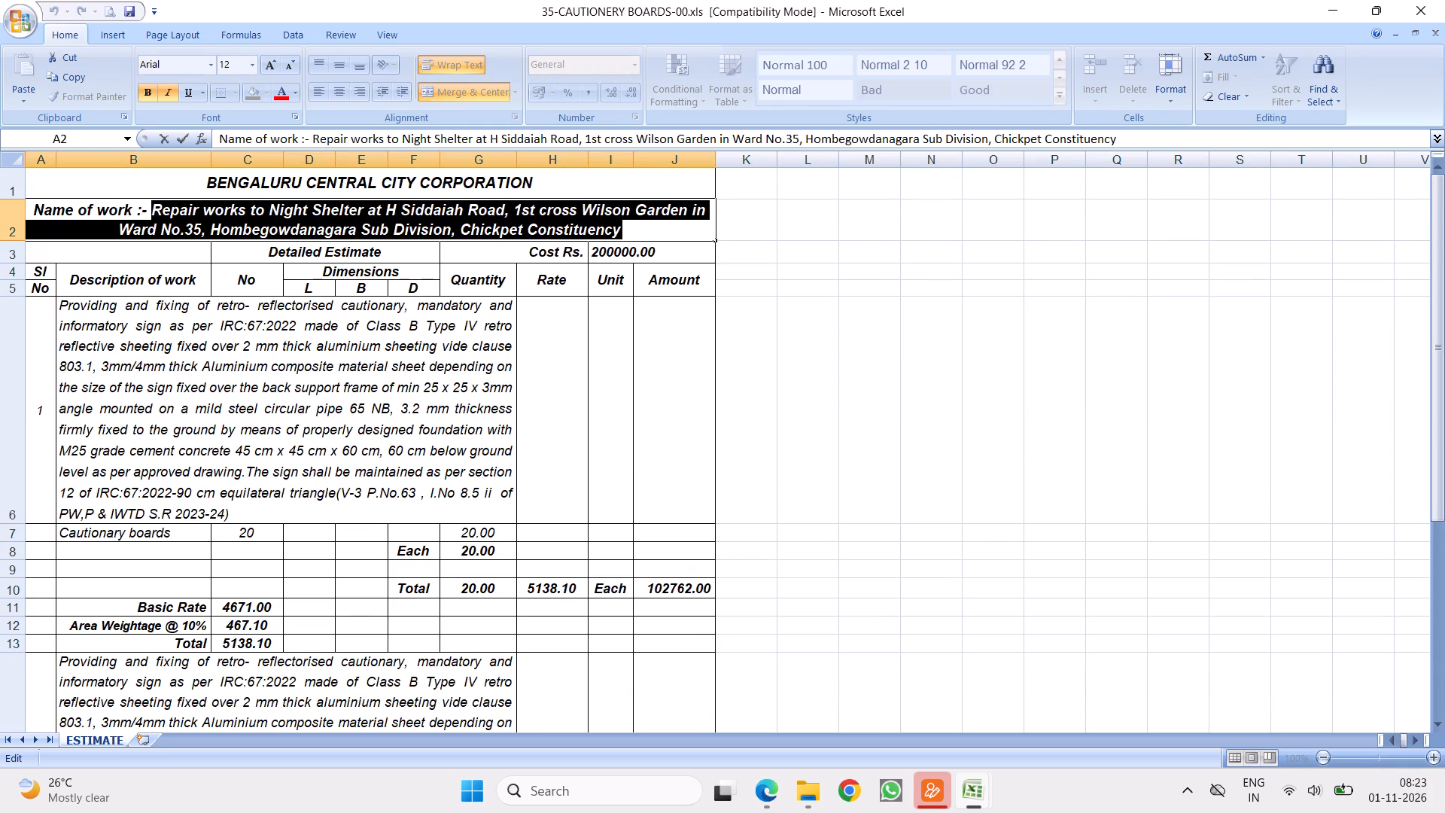
left_click_drag(364, 251, 710, 251)
key("Delete")
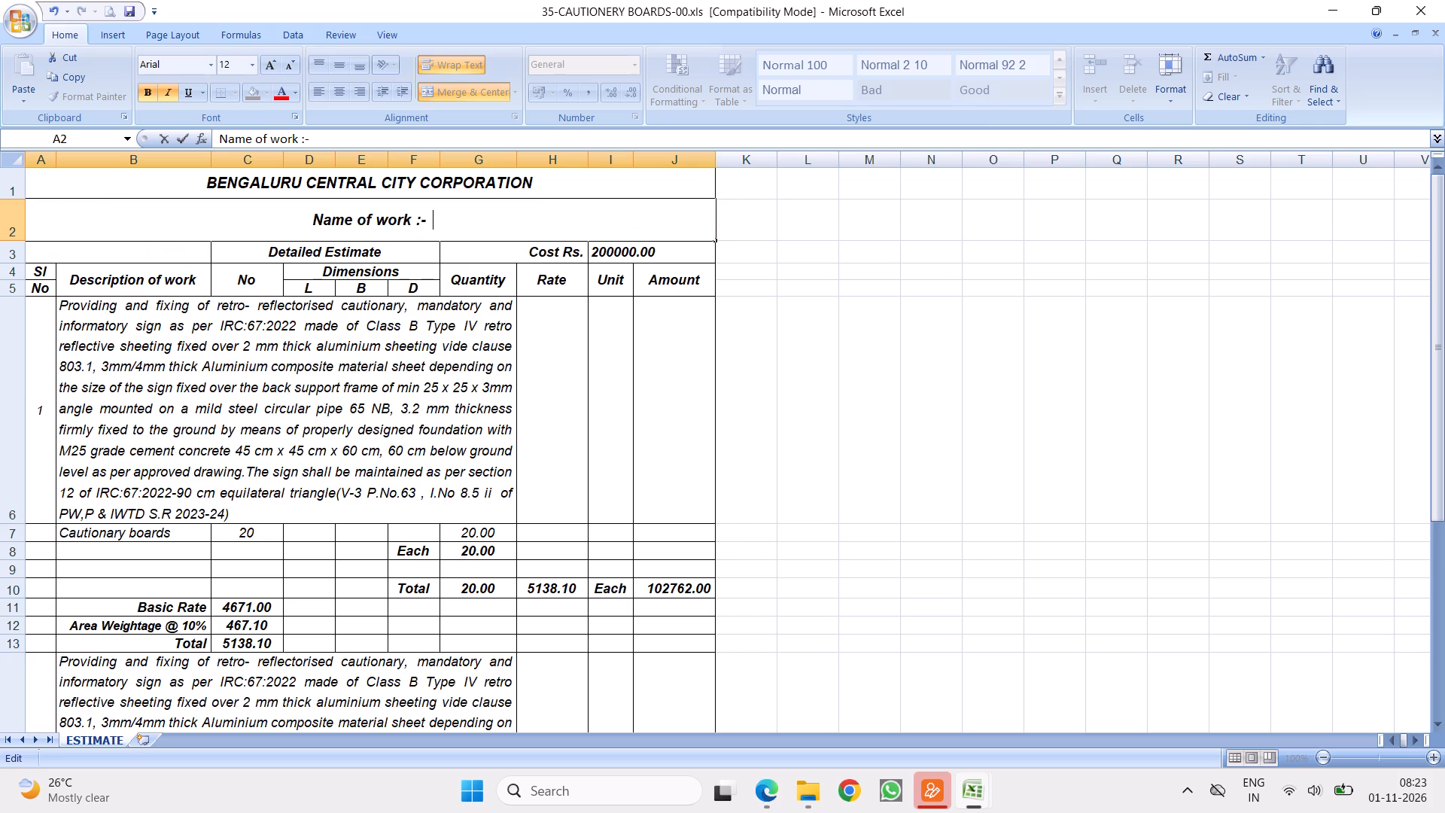
left_click(683, 410)
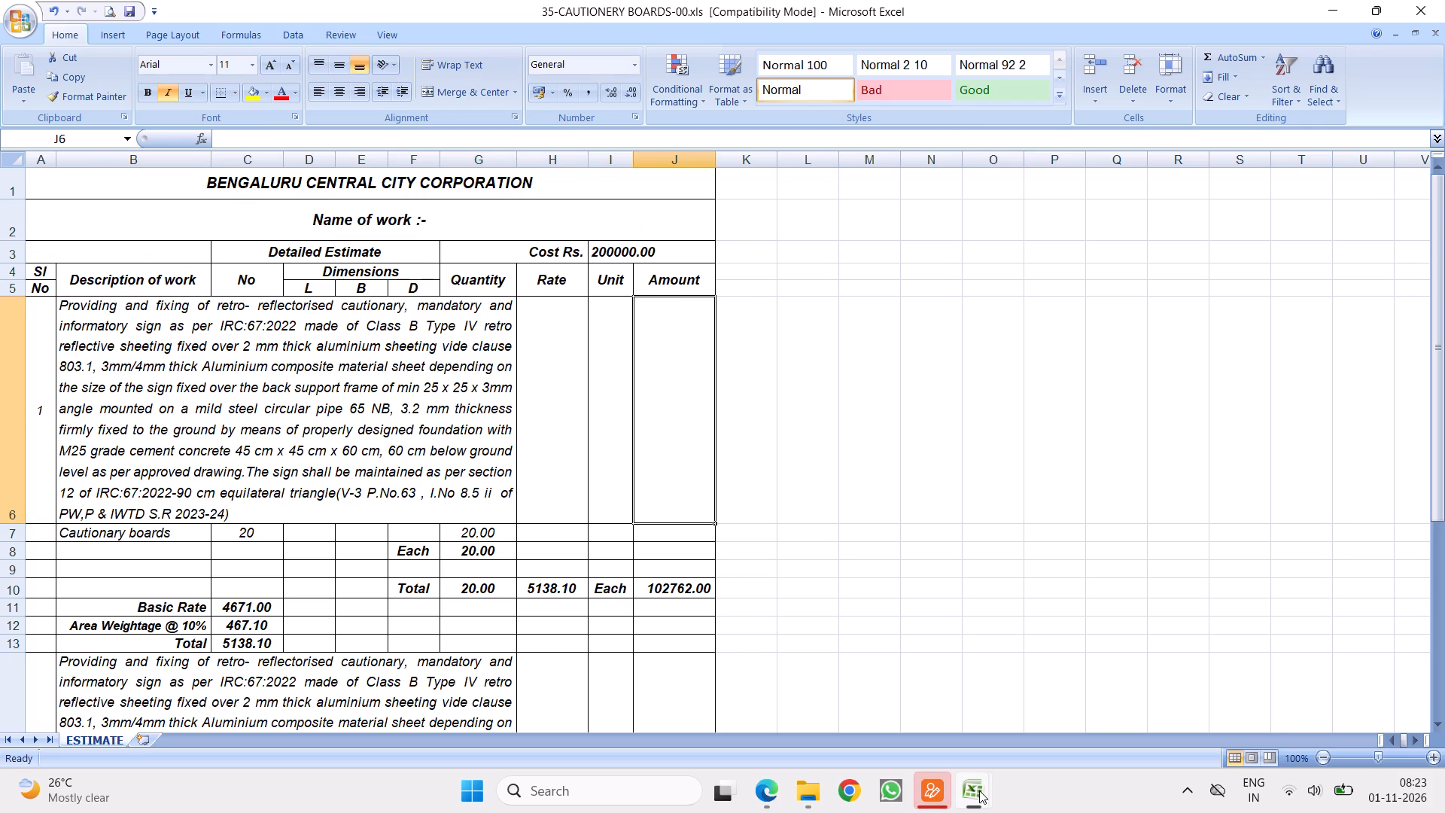
Switch to the 2-CKP-W-33,34,35&36 comprehensive development KS Garden workbook and close it.
left_click(977, 788)
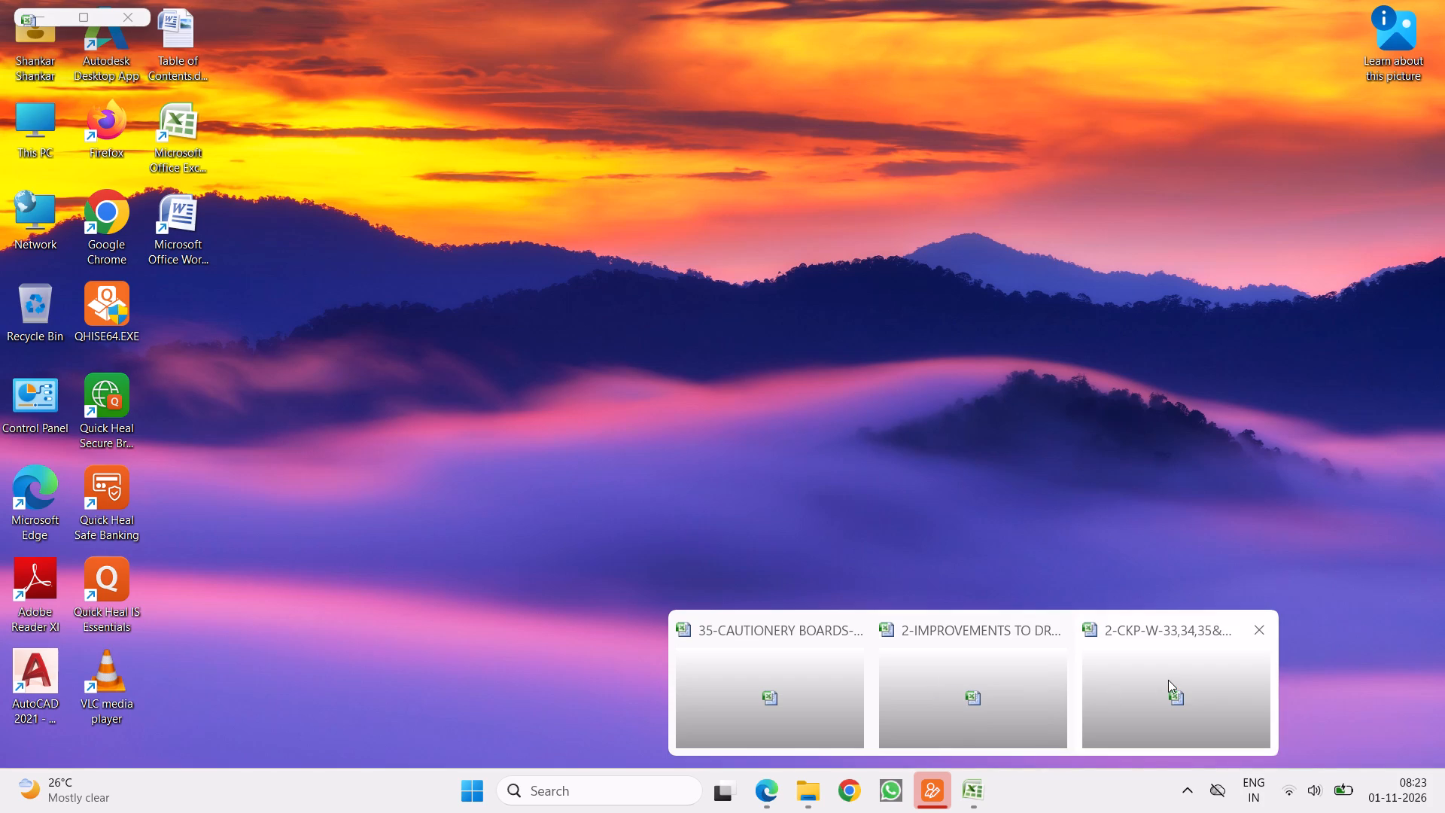
left_click(1149, 668)
left_click(642, 290)
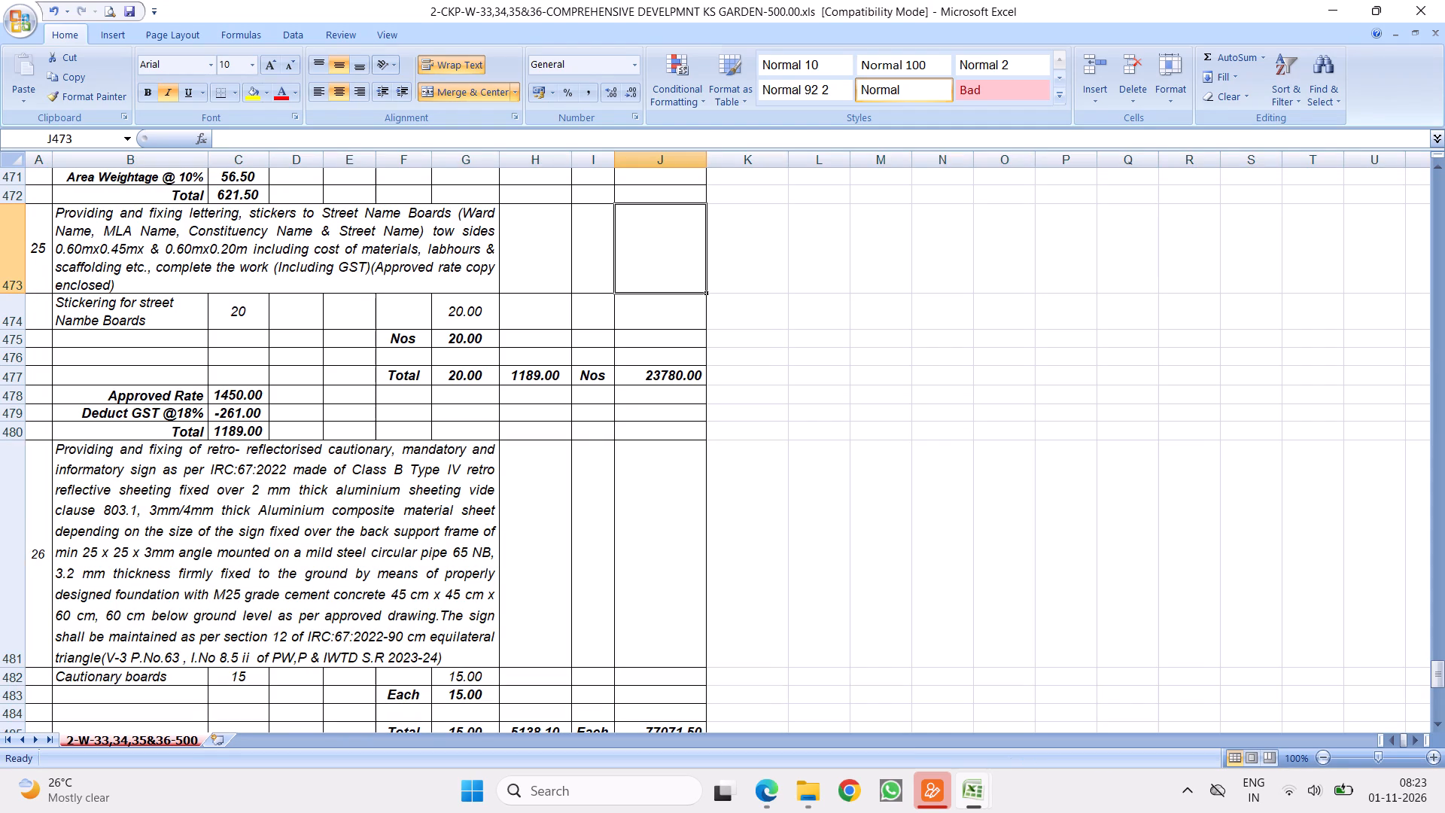
key("Escape")
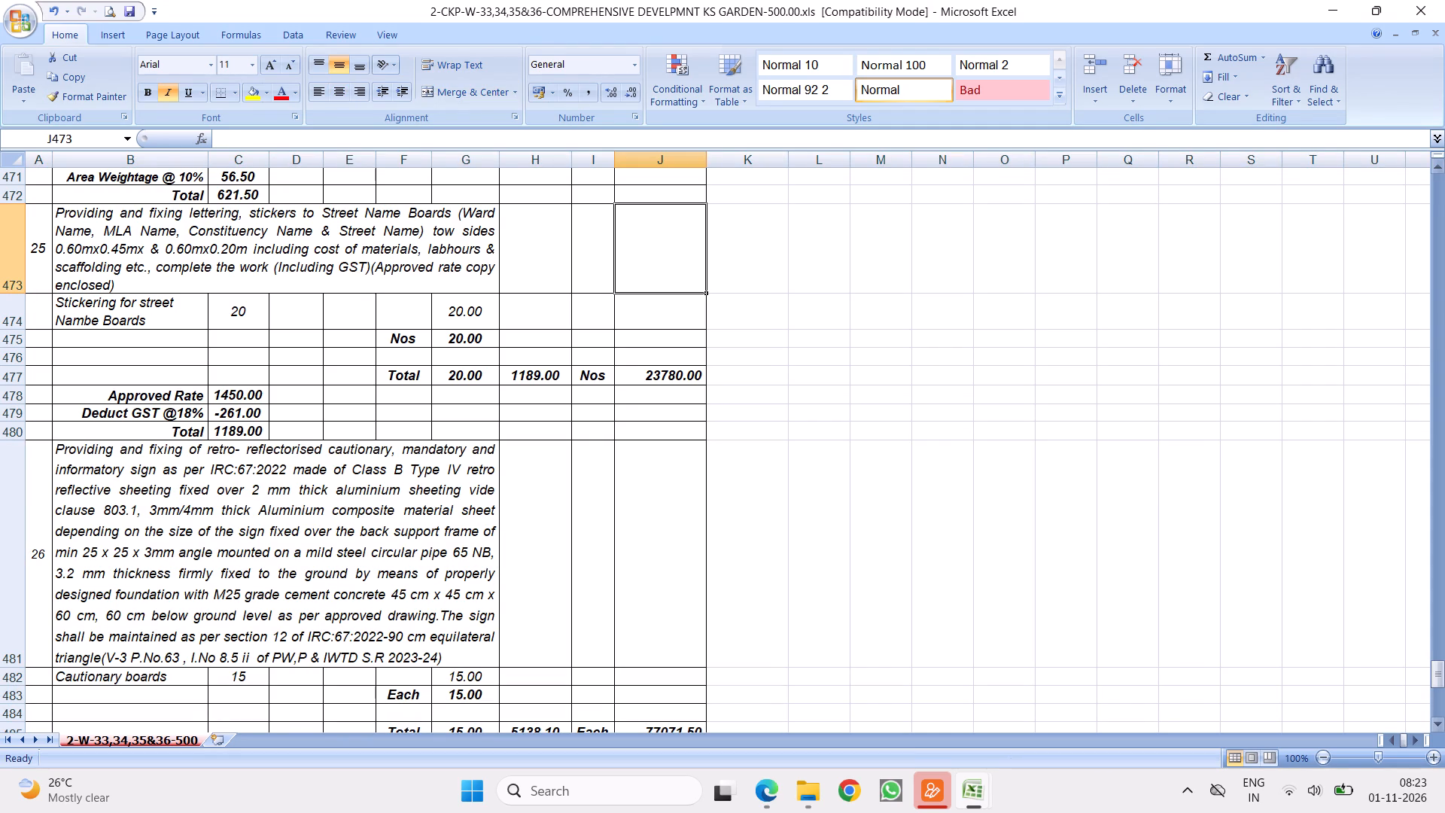
scroll(384, 351, "down", 4)
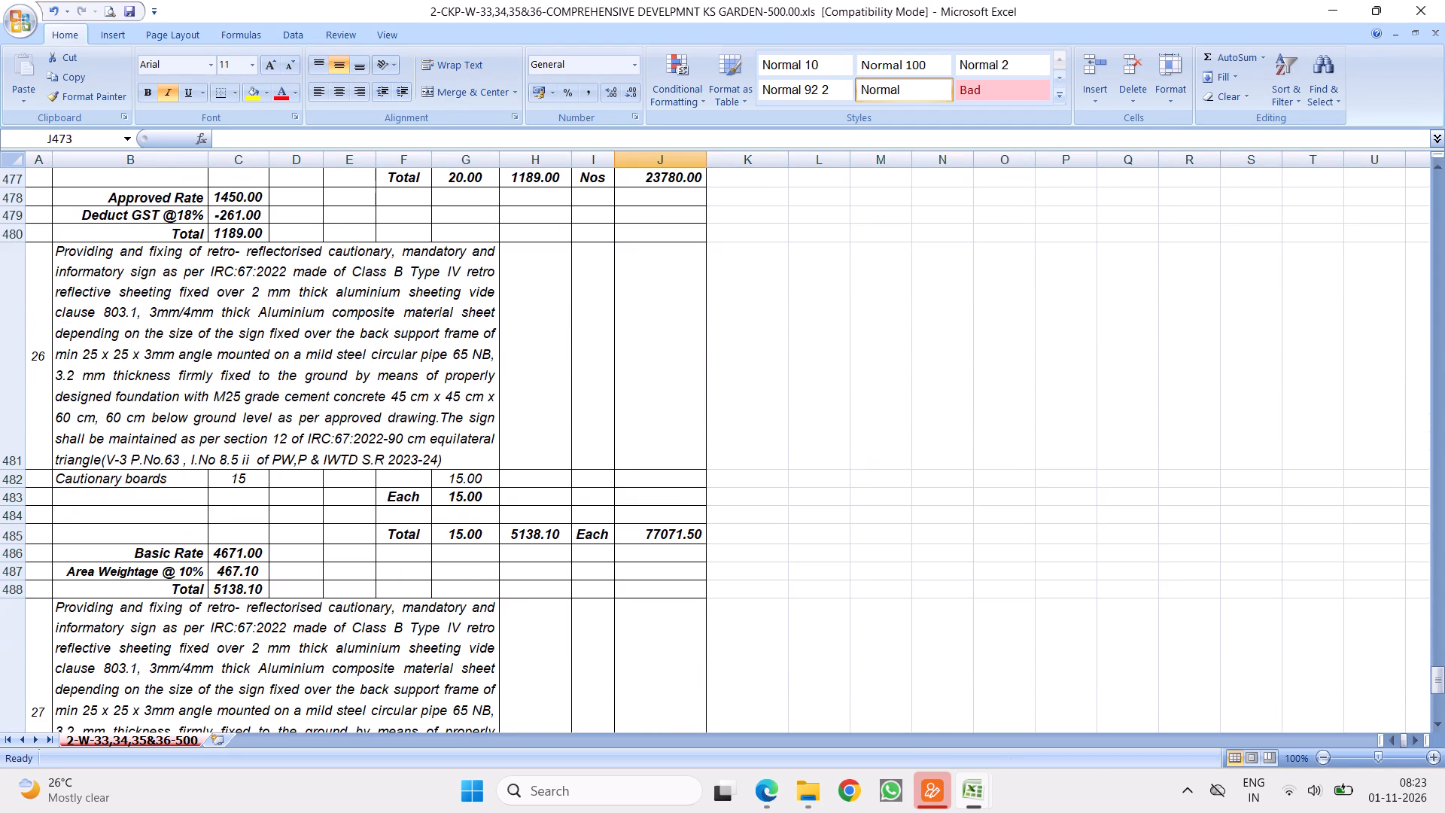
scroll(518, 403, "up", 2)
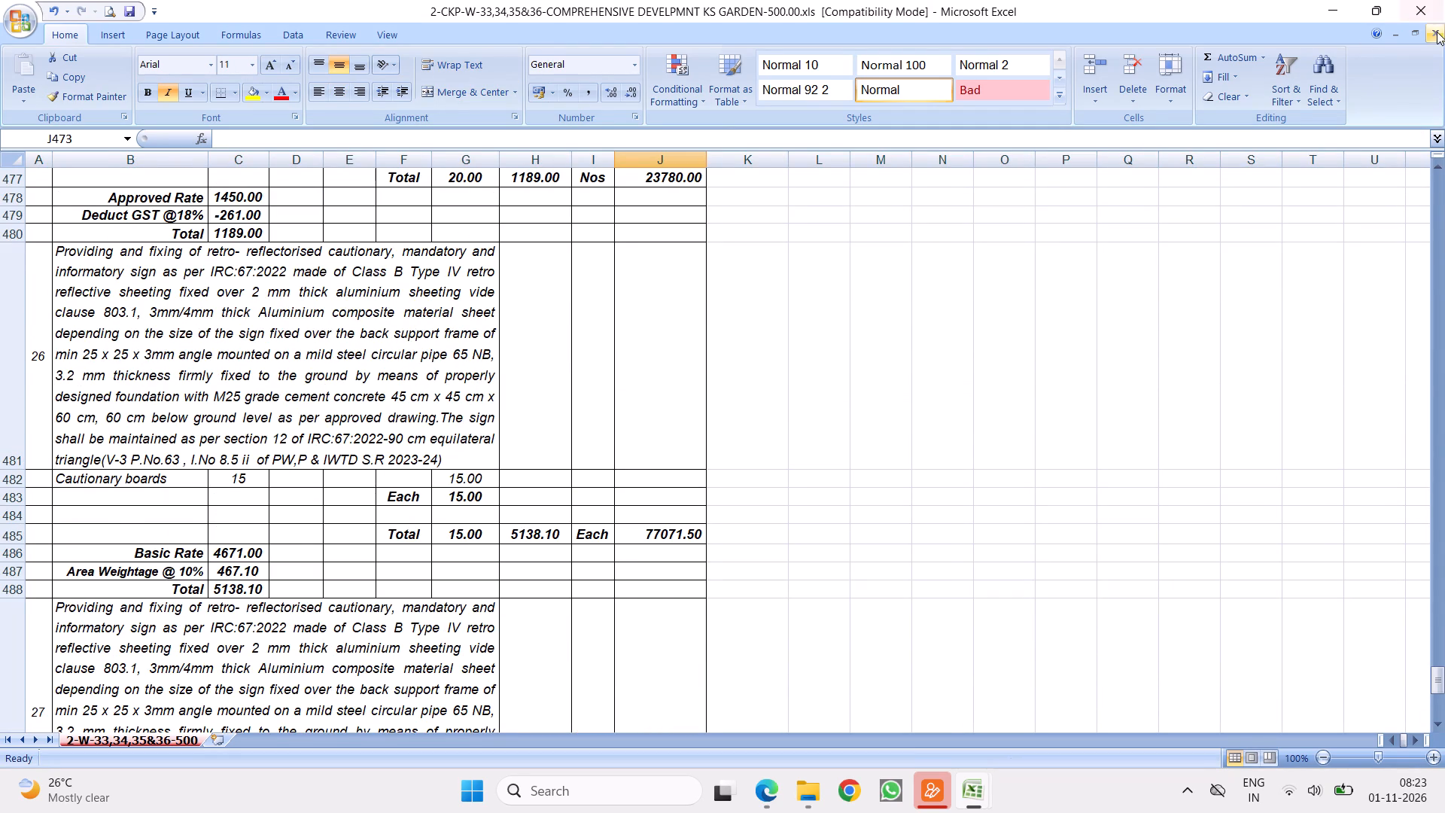
left_click(1437, 32)
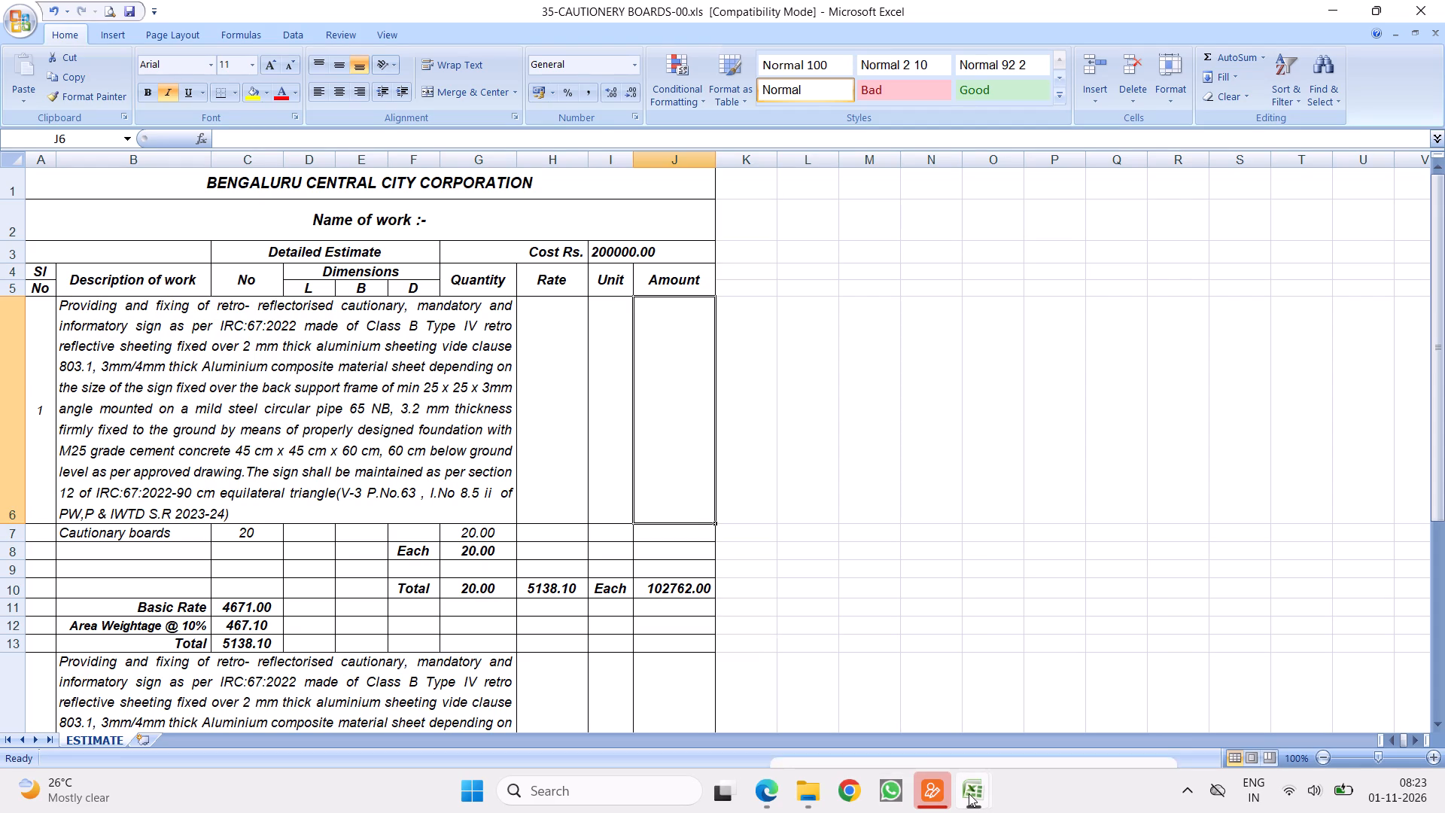
Switch to the 2-IMPROVEMENTS TO DRAIN & ROAD EST workbook and close it.
left_click(1048, 664)
left_click(760, 335)
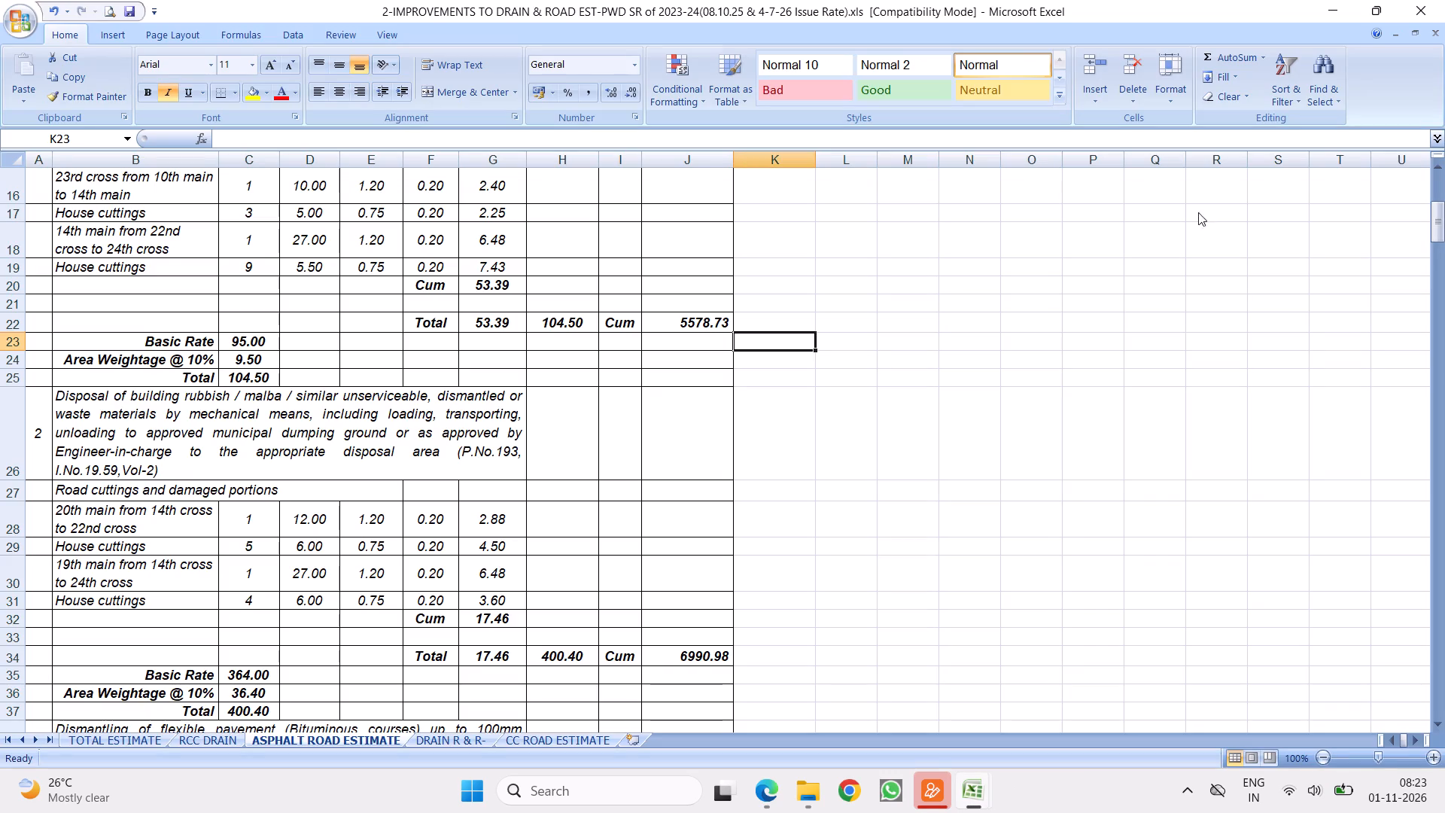
left_click(1436, 28)
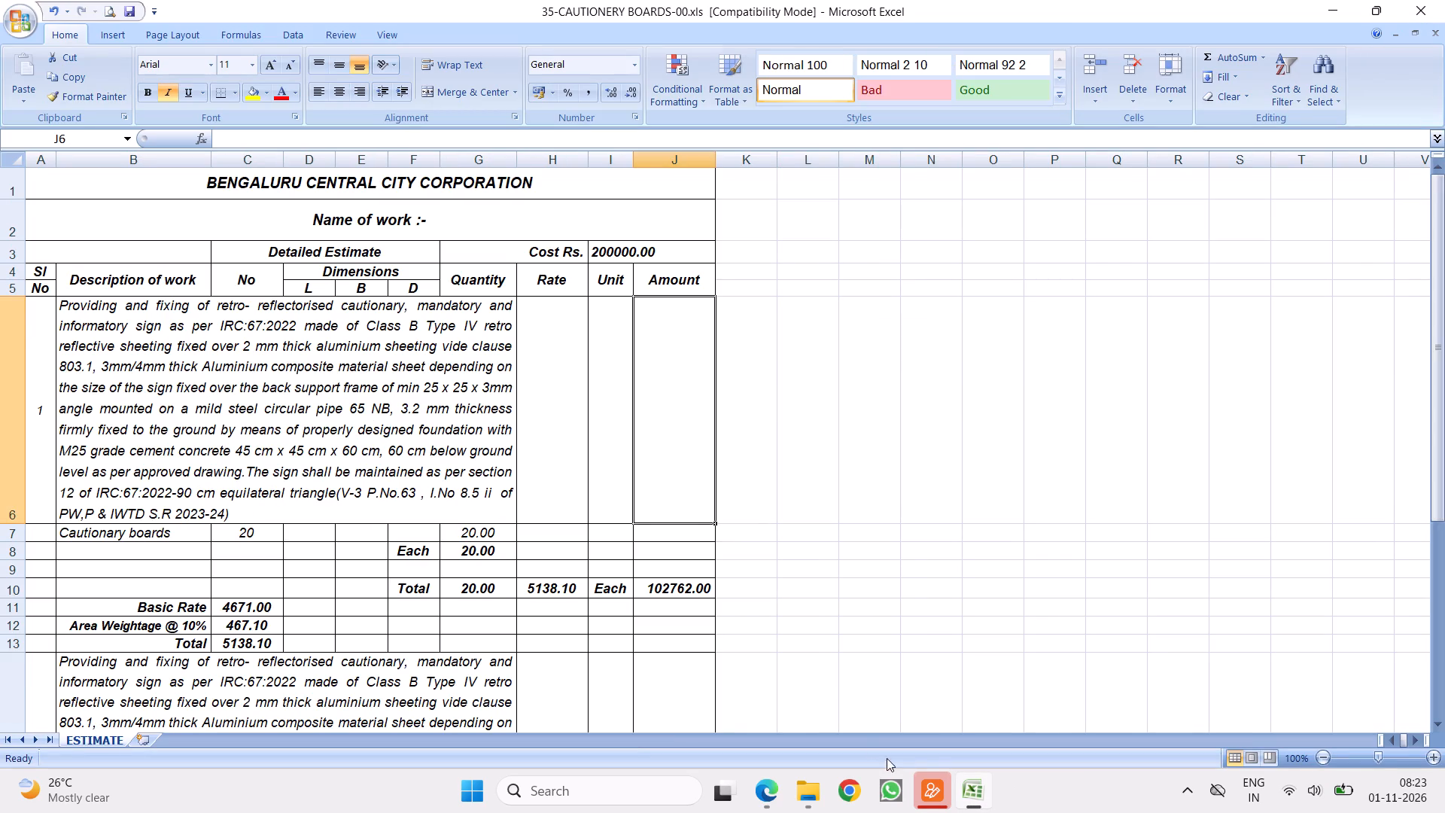
Switch to File Explorer, go back to 1-ESTIMATES & BILLS and open the 1.ALL POW ESTIMATES-2026-27 folder.
left_click(808, 785)
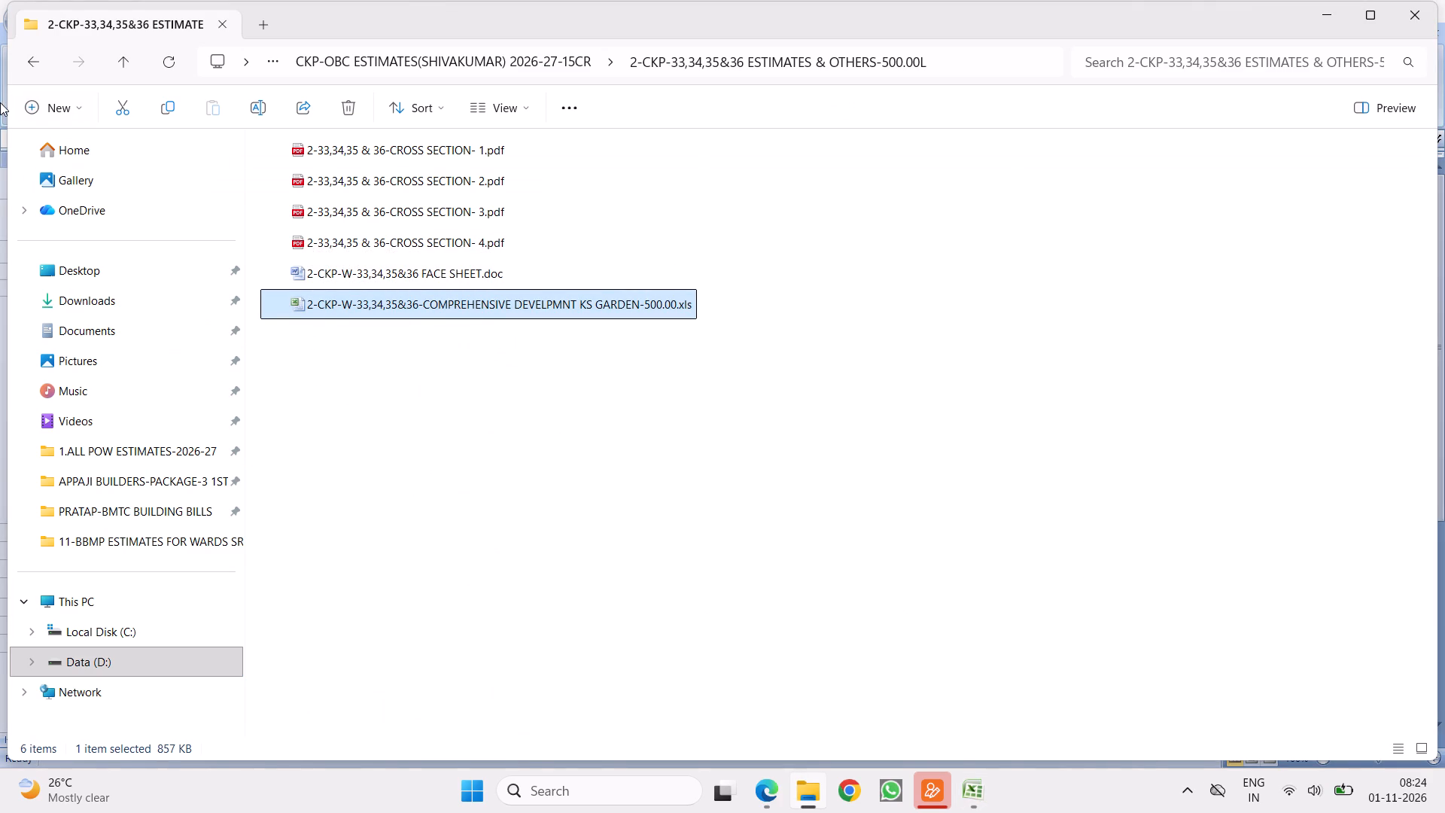
left_click(29, 56)
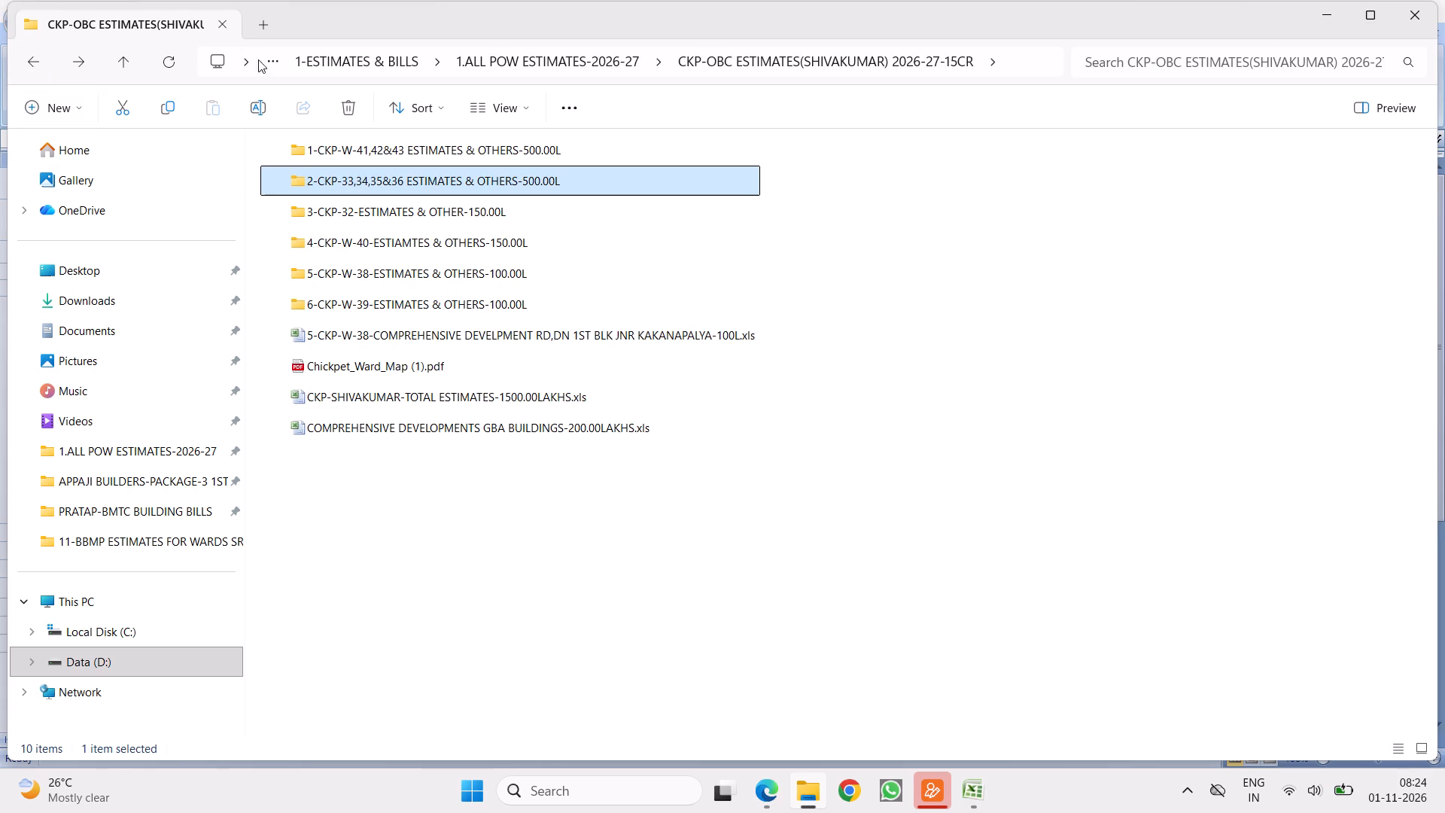
left_click(33, 60)
left_click(31, 58)
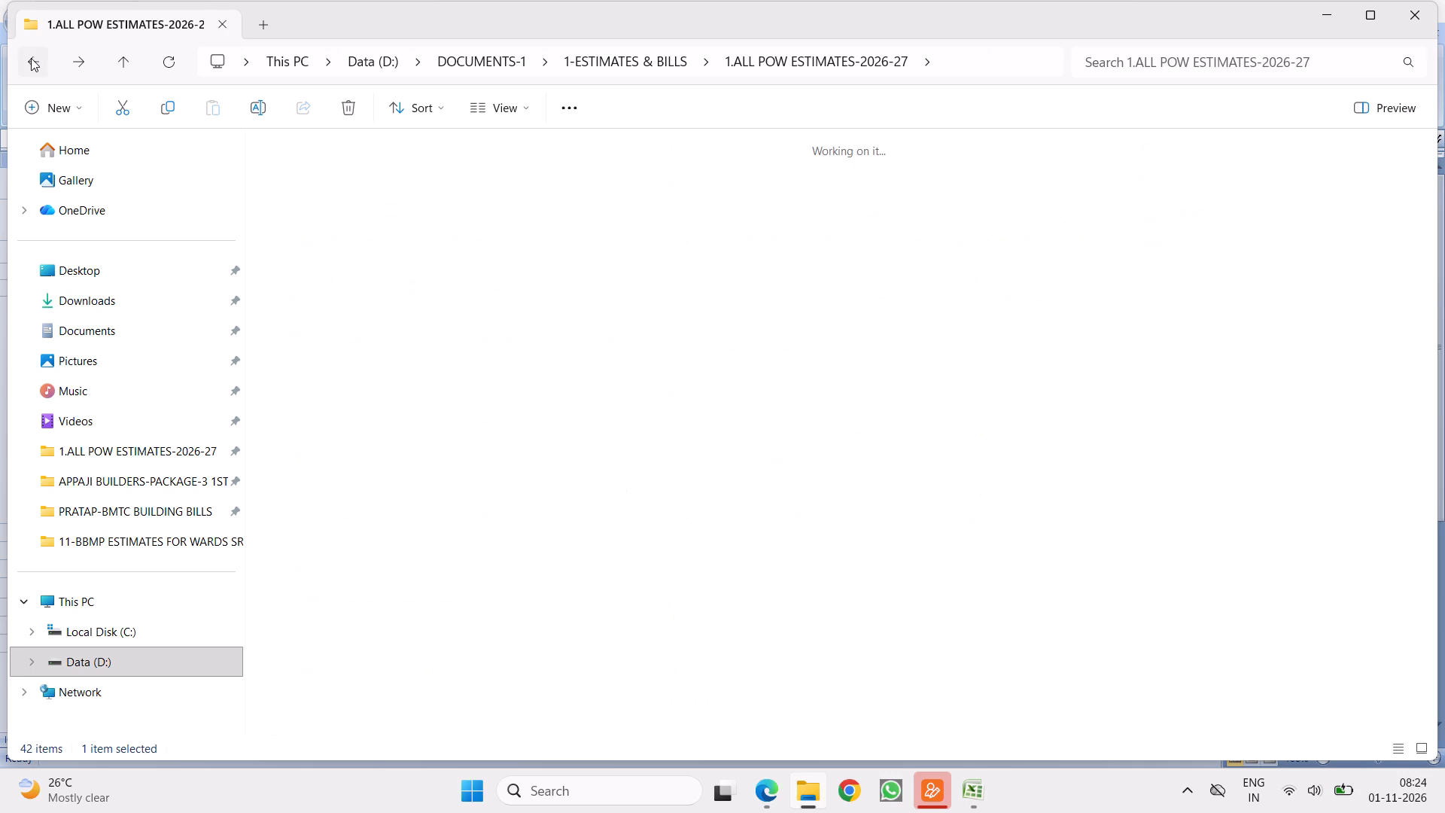
double_click(438, 220)
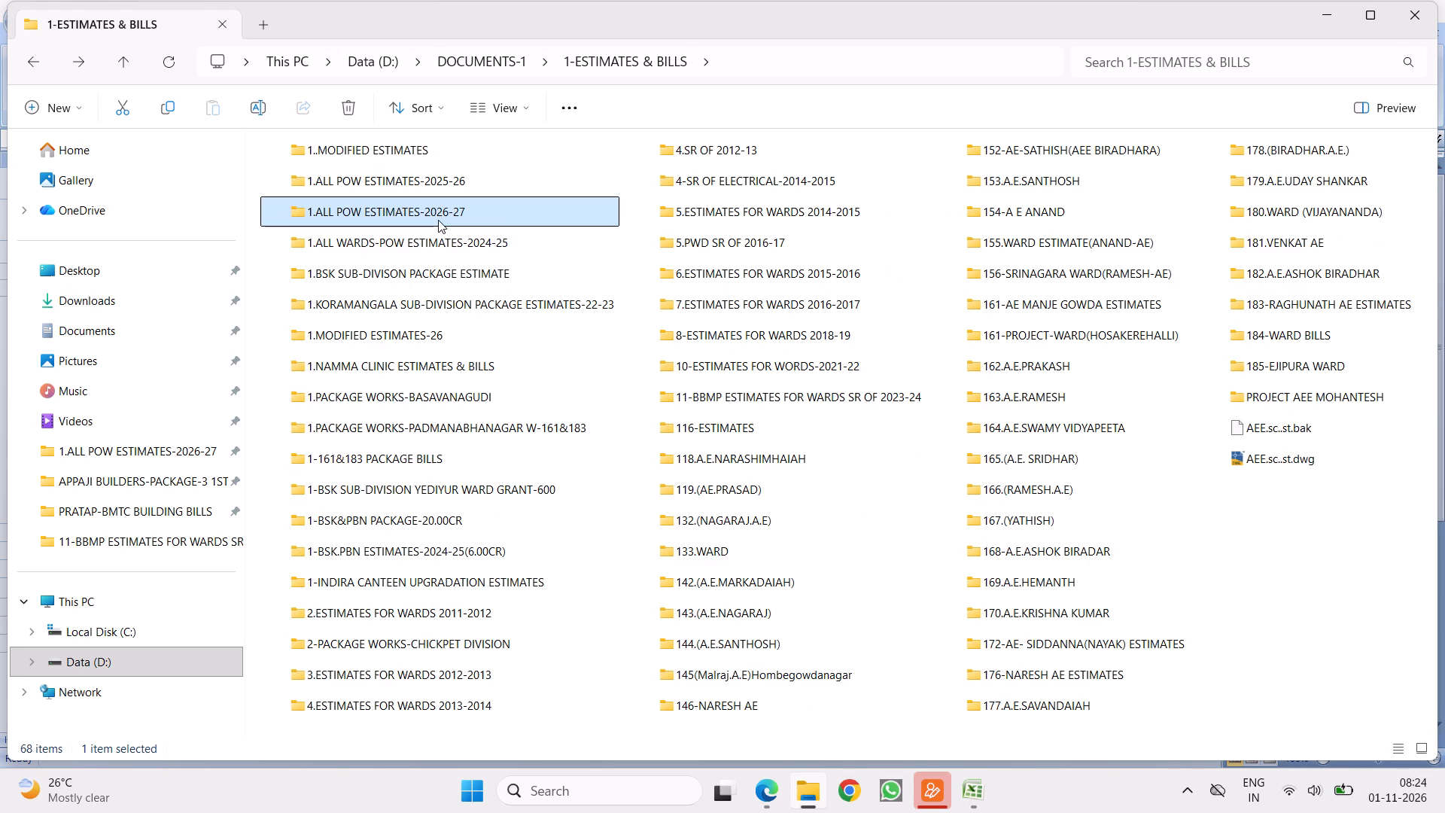
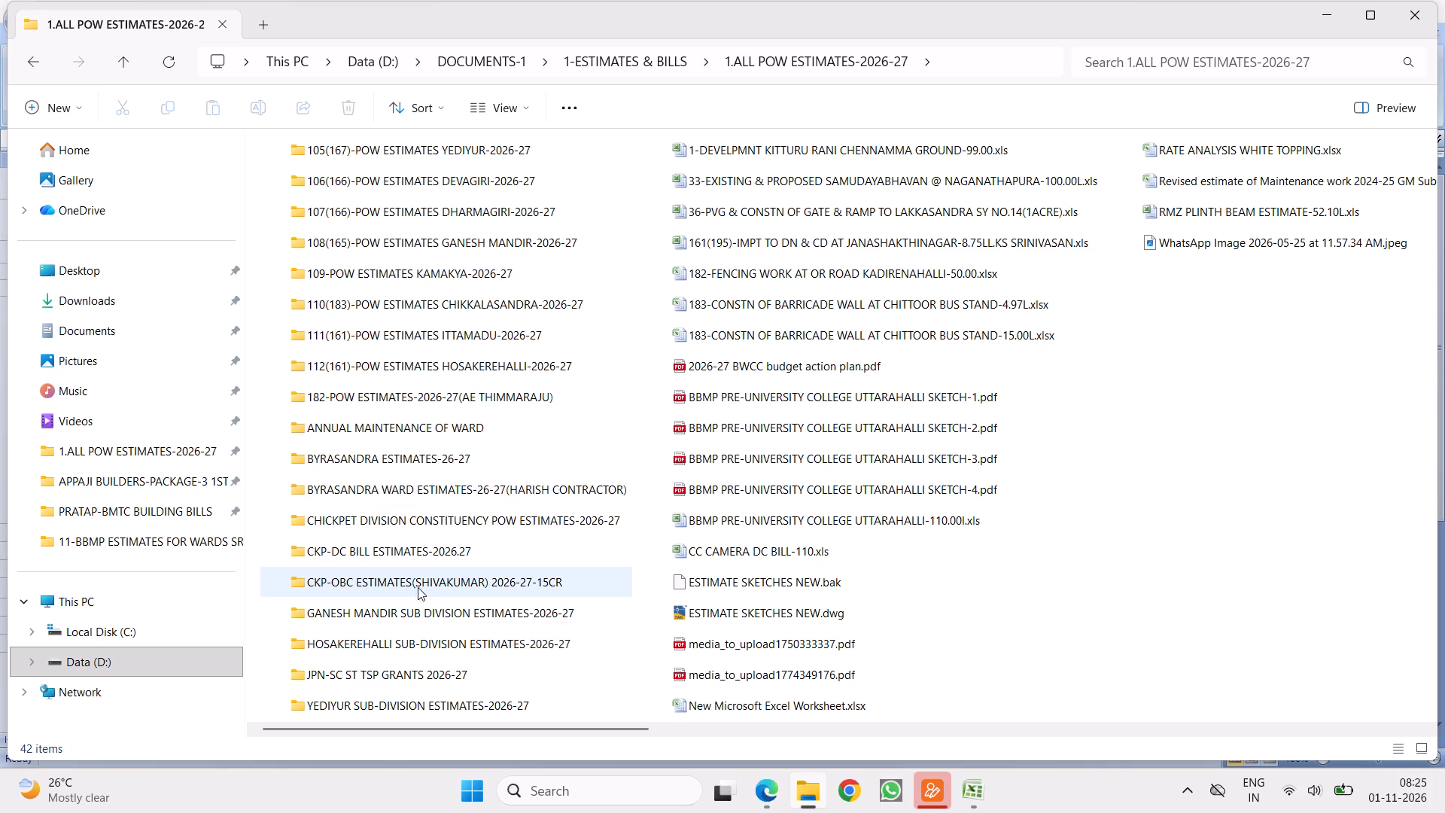
Open the 35-MEDIAN AT SIDDAIAH ROAD-2.50L workbook from the CKP-DC BILL ESTIMATES-2026.27 folder.
double_click(391, 553)
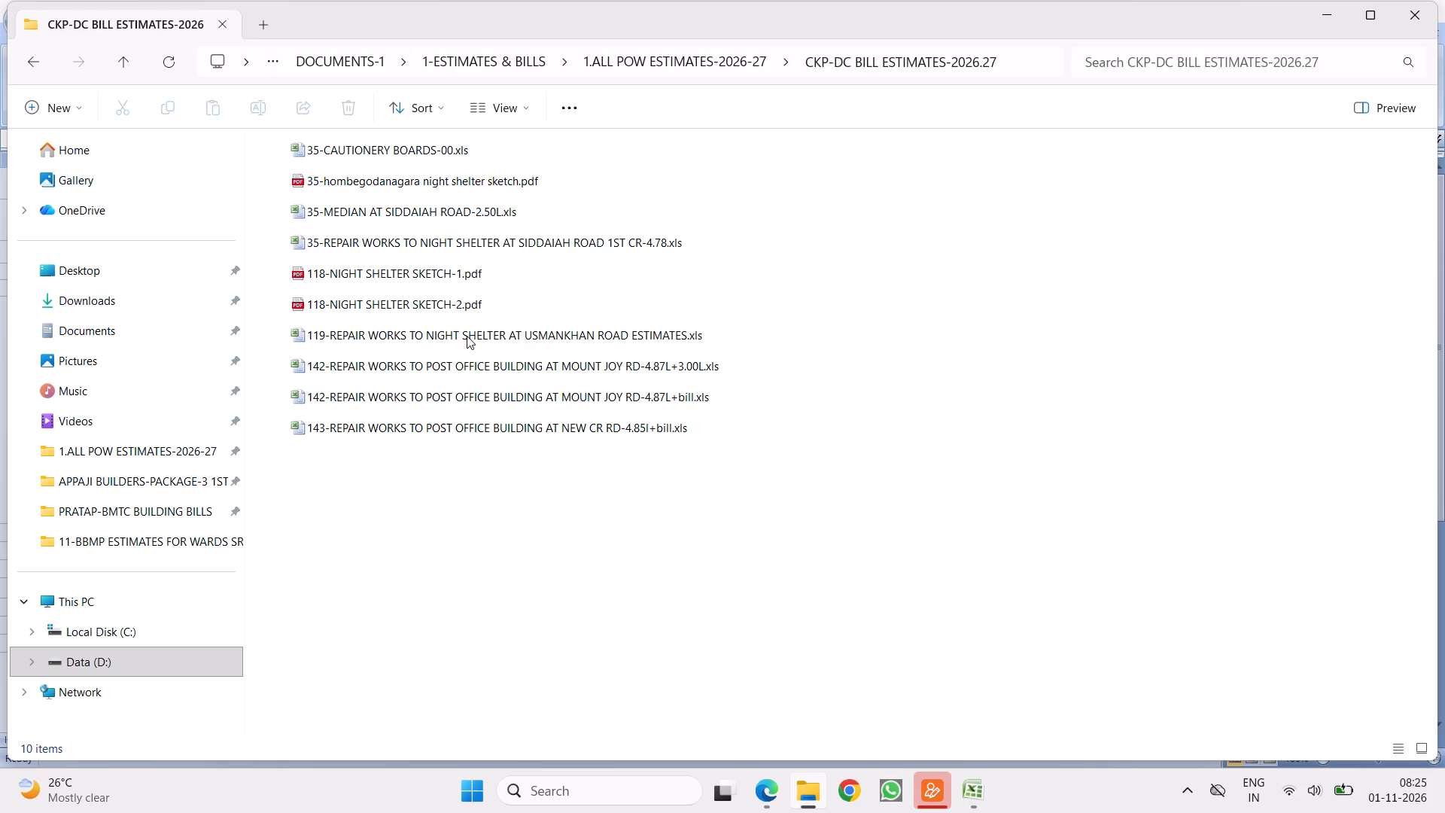
double_click(397, 212)
Copy the name-of-work title in row 2 of the median estimate to row 2 of the 35-CAUTIONERY BOARDS-00 workbook.
left_click(269, 223)
right_click(269, 223)
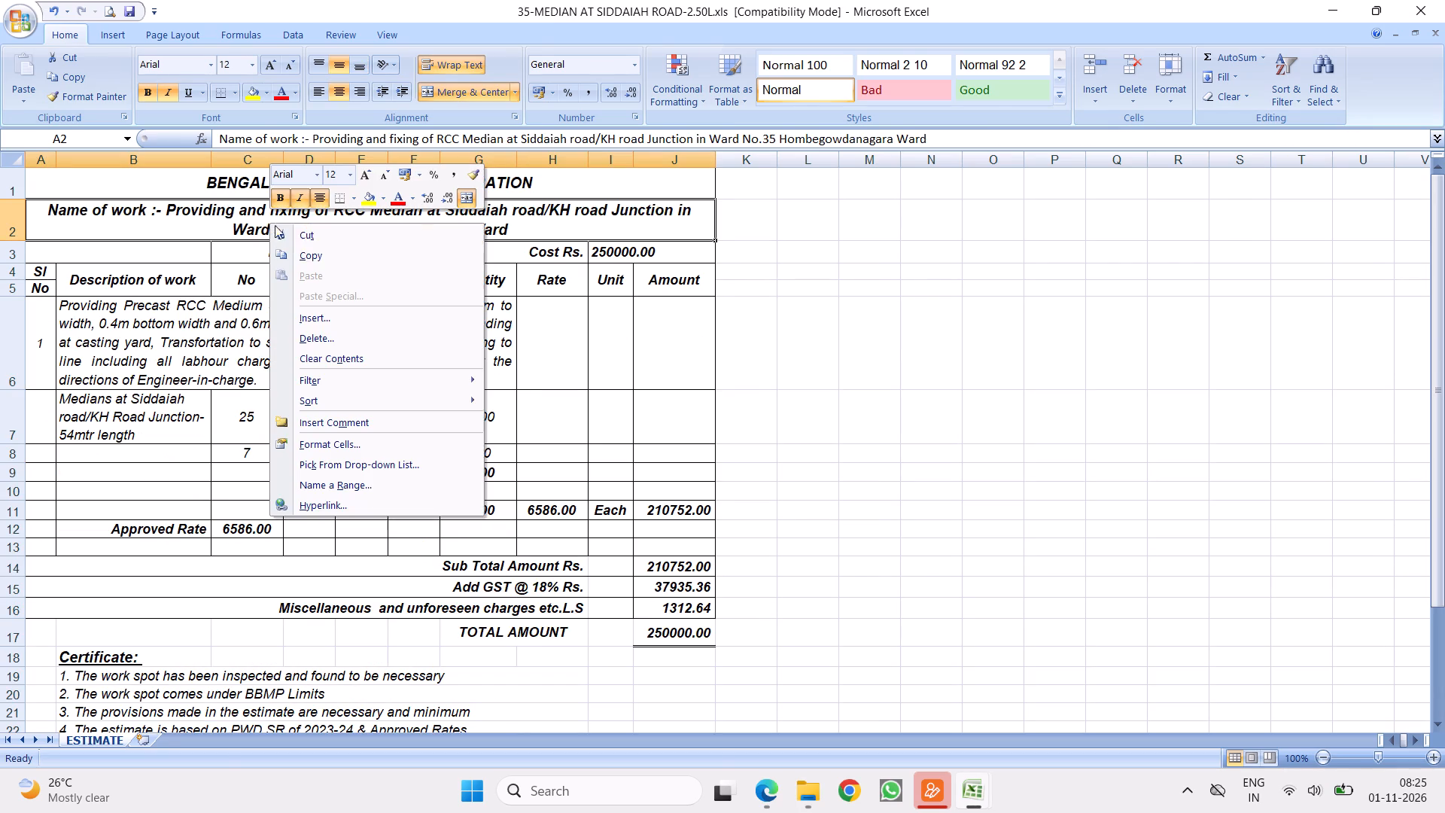
left_click(305, 254)
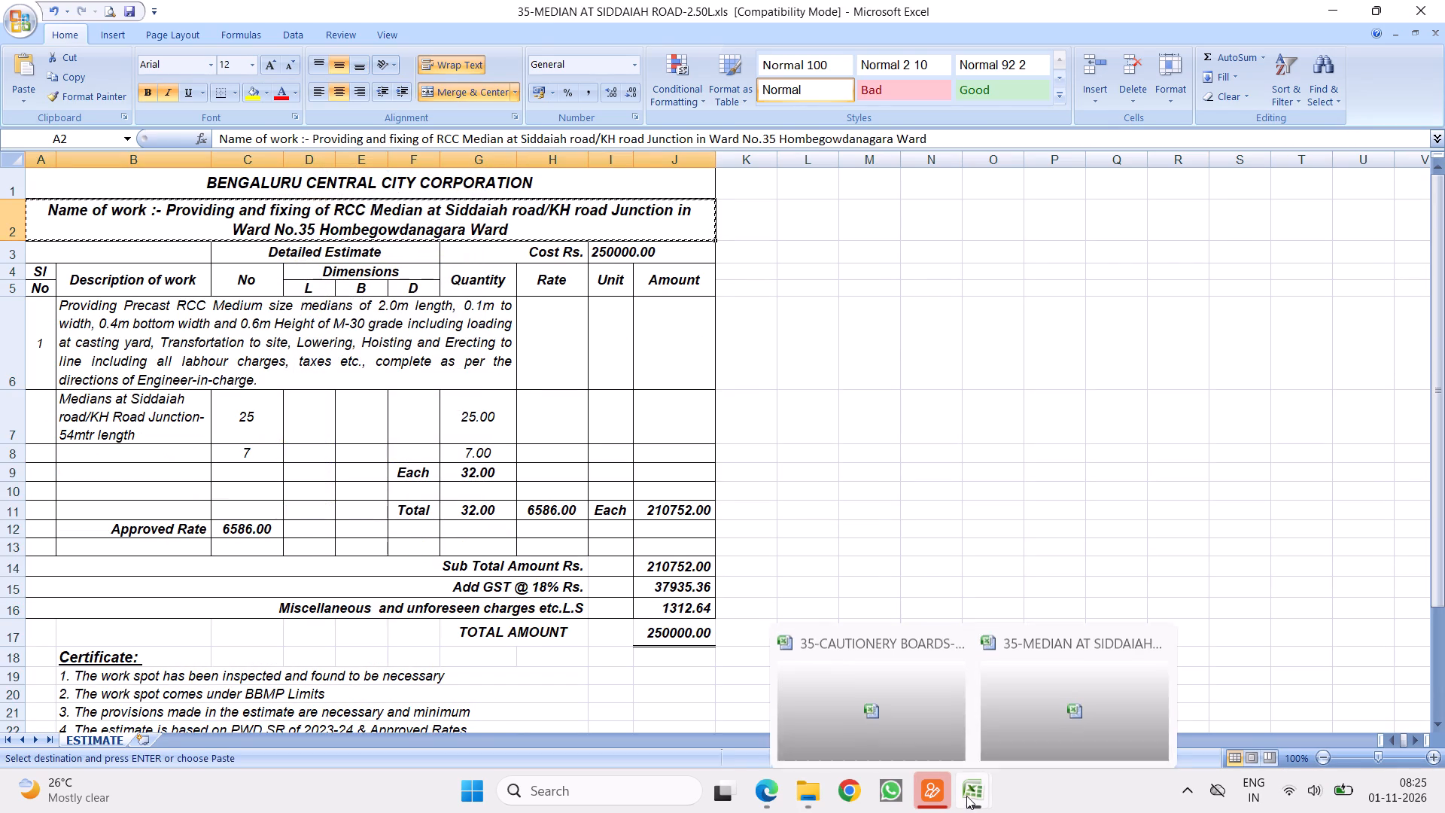
left_click(859, 649)
right_click(264, 232)
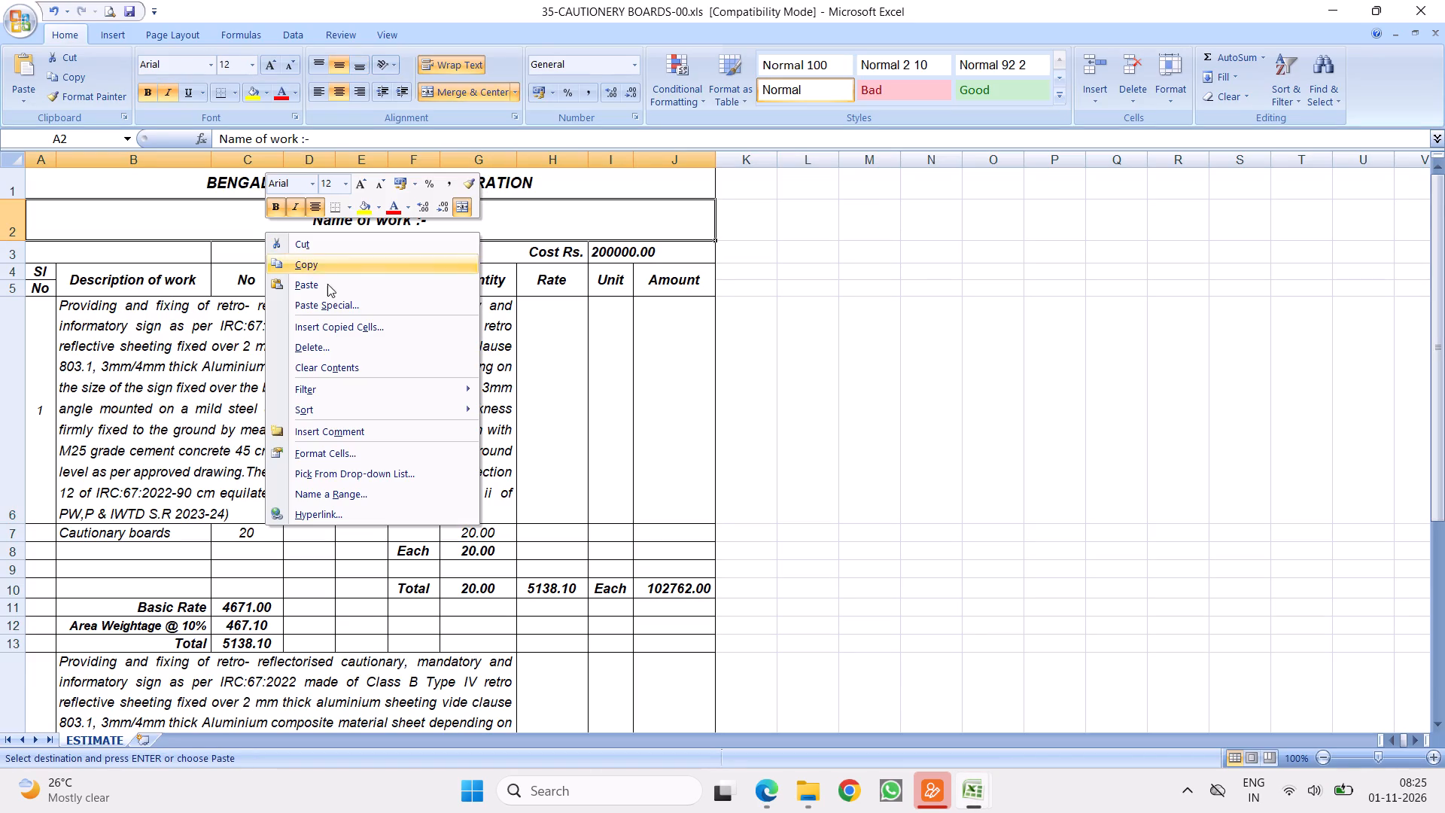
Paste the copied name-of-work title into row 2 of the cautionary boards estimate.
left_click(304, 283)
Delete "RCC Median at Siddaiah road/KH road Junction" from the name of work in row 2, denying the Wi-Fi scan request.
double_click(385, 216)
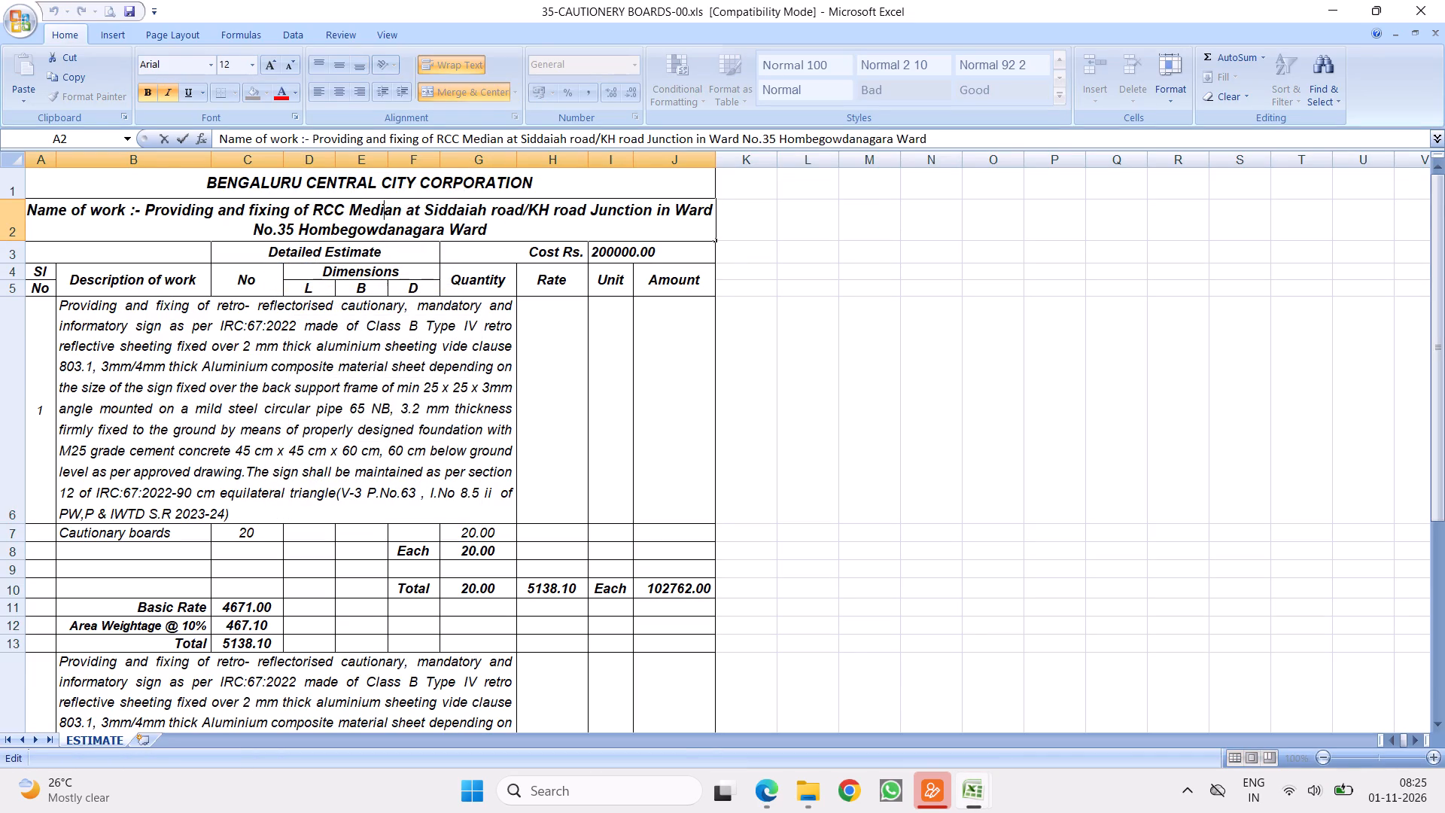
left_click(654, 213)
key("Left")
key("BackSpace")
key("BackSpace")
key("BackSpace")
key("BackSpace")
key("BackSpace")
key("BackSpace")
key("BackSpace")
key("BackSpace")
key("BackSpace")
key("BackSpace")
key("BackSpace")
key("BackSpace")
key("BackSpace")
key("BackSpace")
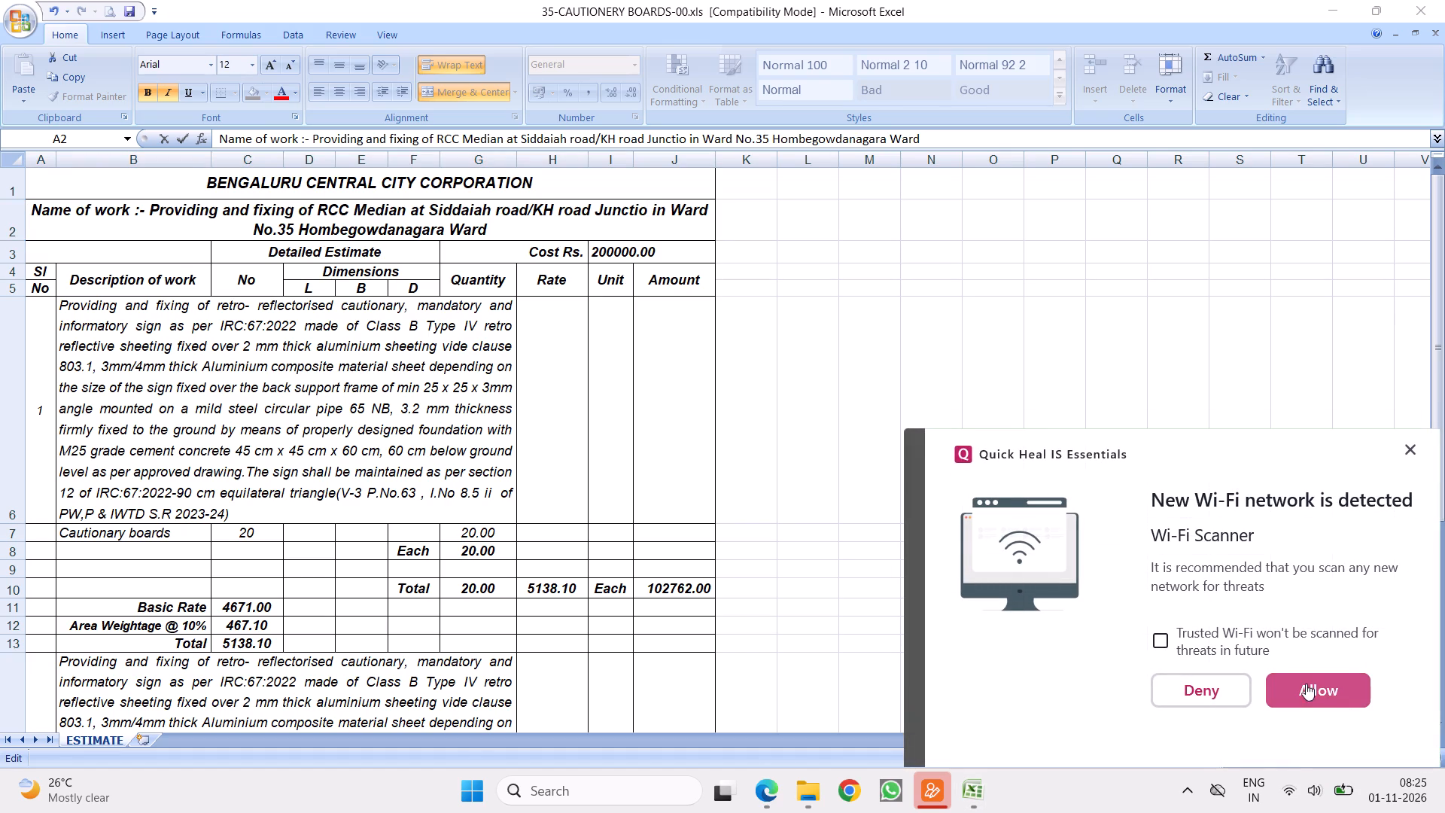
left_click(1212, 690)
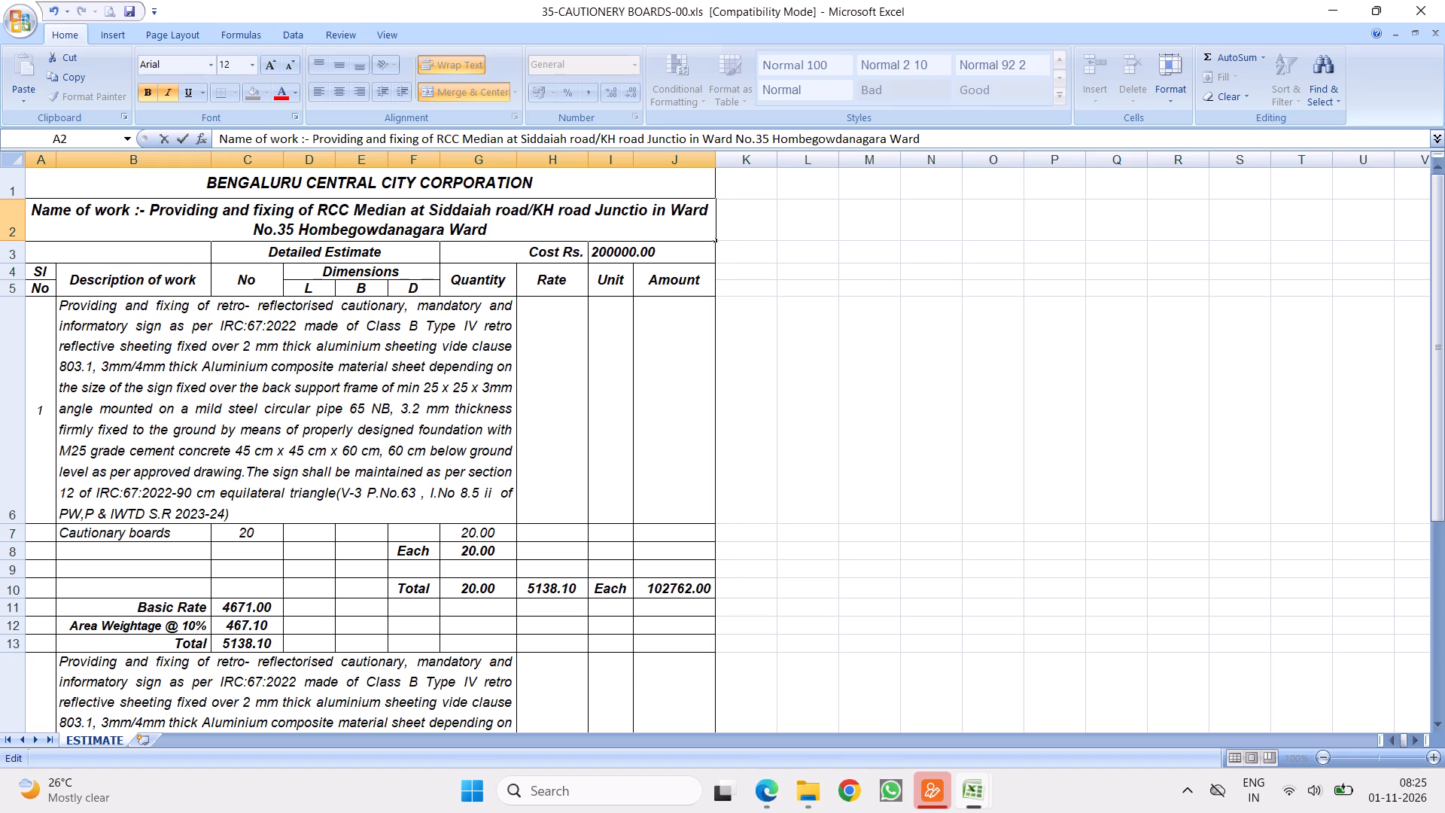
key("BackSpace")
key("BackSpace")
key("BackSpace")
key("BackSpace")
key("BackSpace")
key("BackSpace")
key("BackSpace")
key("BackSpace")
key("BackSpace")
key("BackSpace")
key("BackSpace")
key("BackSpace")
key("BackSpace")
key("BackSpace")
key("BackSpace")
key("BackSpace")
key("BackSpace")
key("BackSpace")
key("BackSpace")
key("BackSpace")
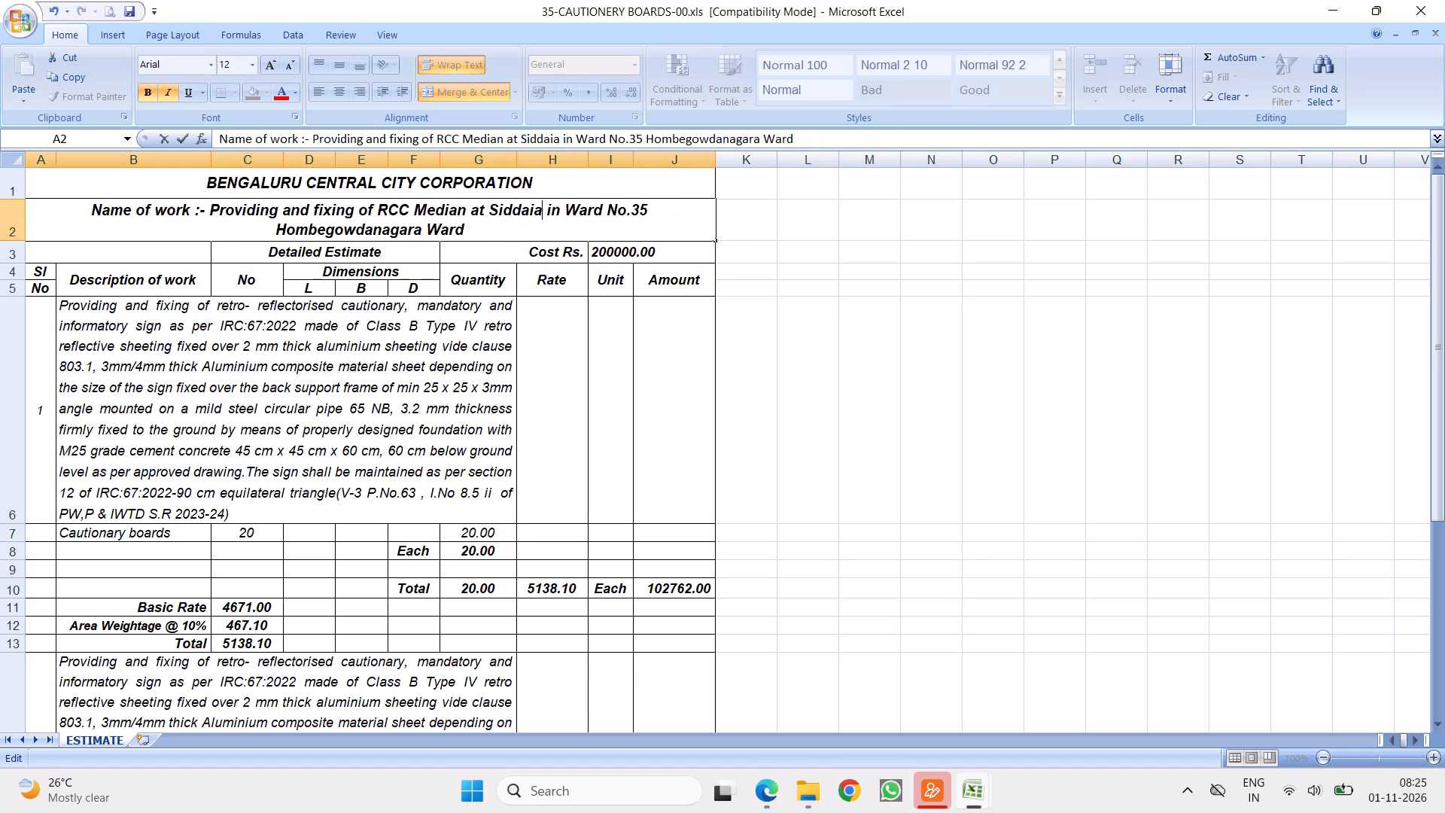
key("BackSpace")
key("BackSpace")
key("BackSpace")
key("BackSpace")
key("BackSpace")
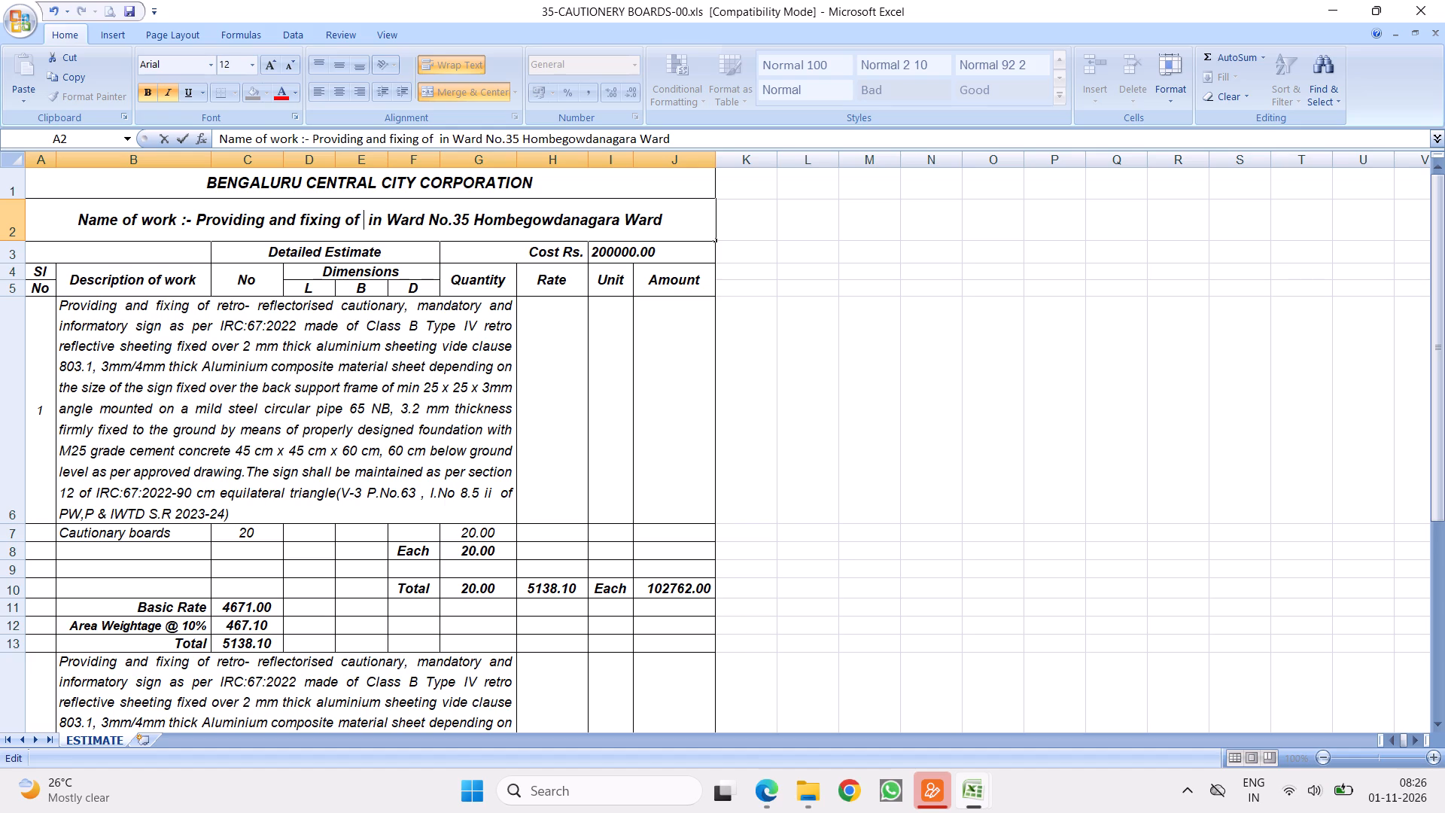
Insert "retro-reflectorised cautionary, mandatory and informatory sign boards" after "Providing and fixing of" in the row 2 title.
type("RET")
key("BackSpace")
key("BackSpace")
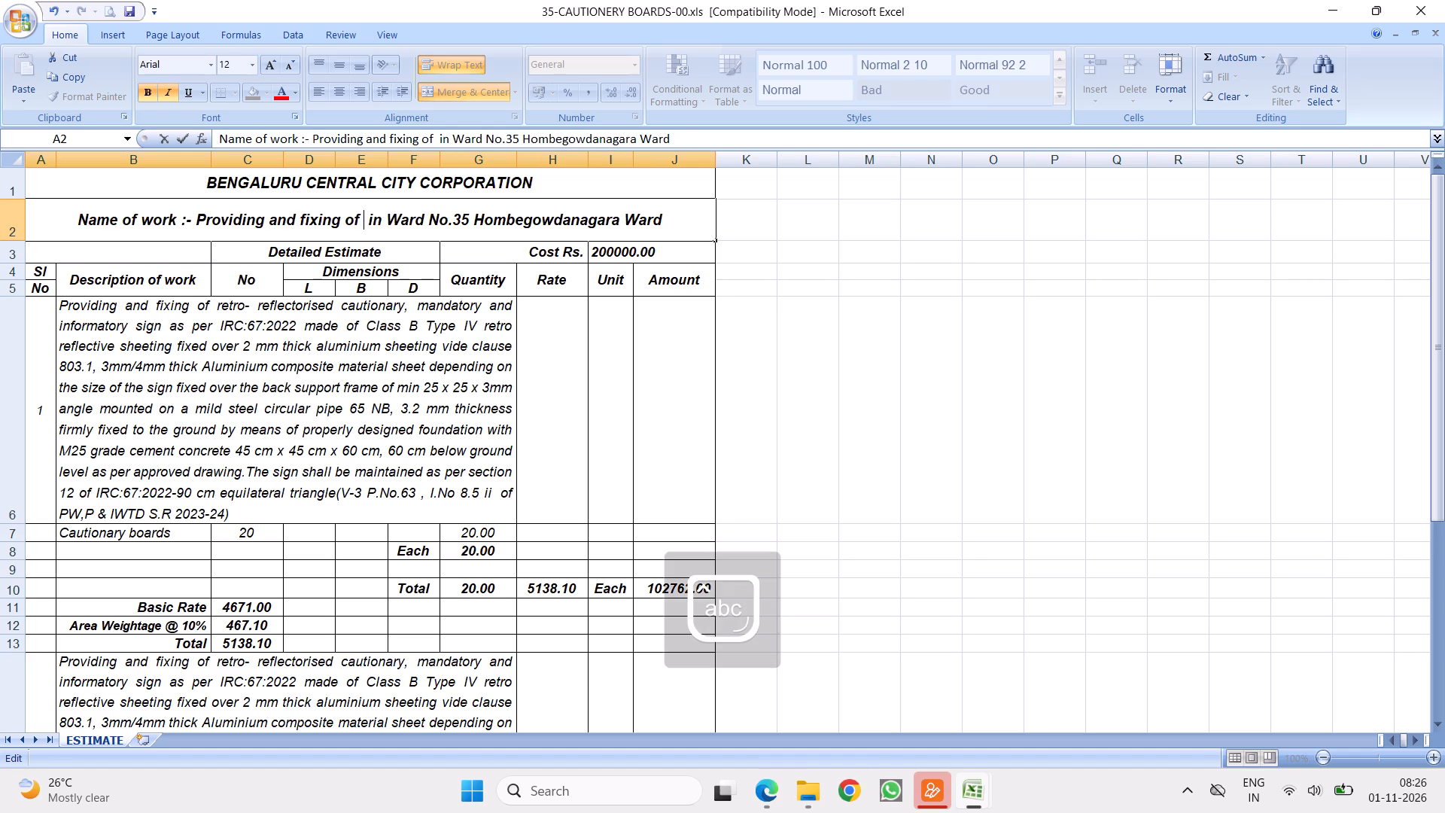
key("o")
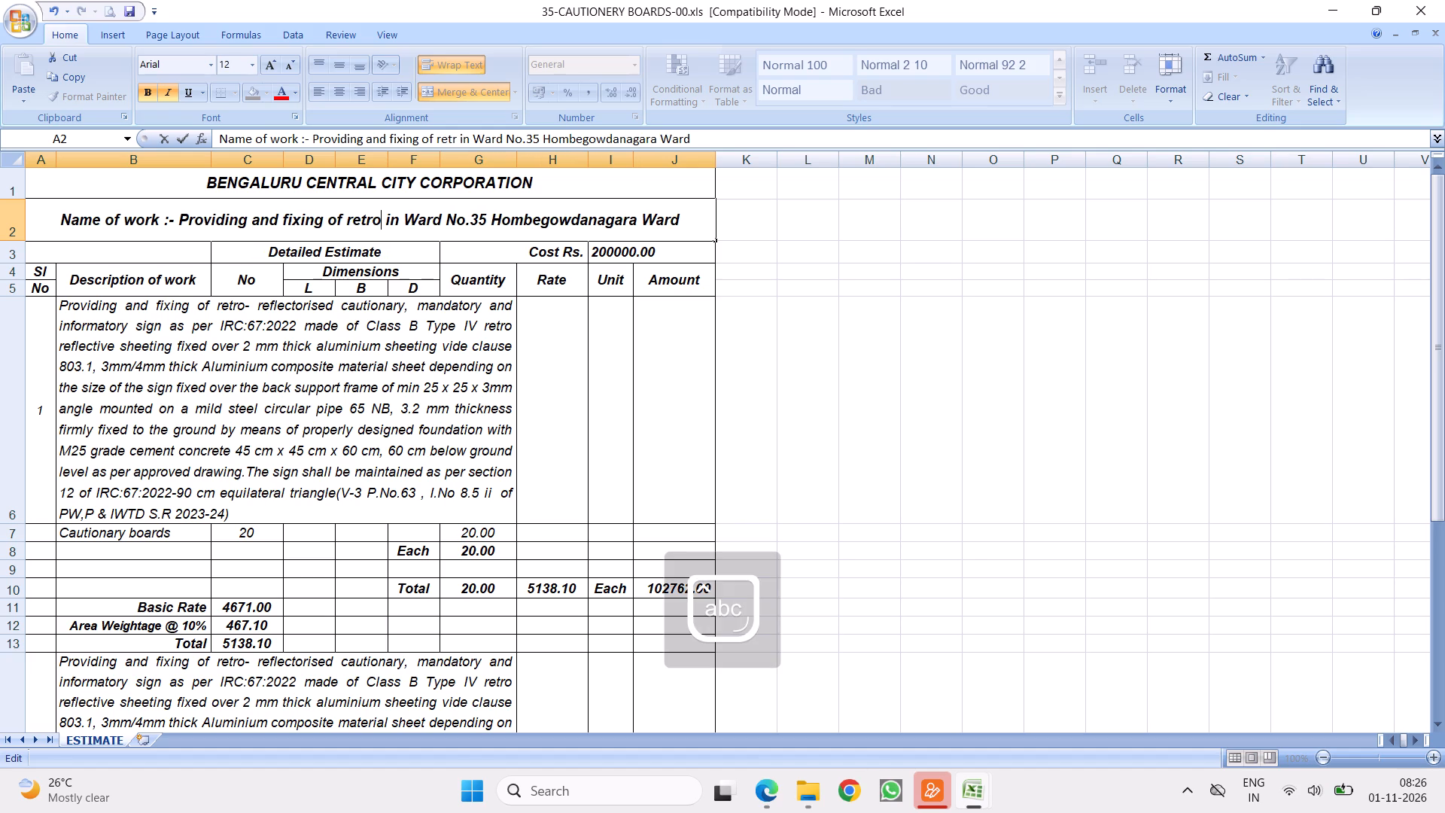
type("-reflec")
type("torised")
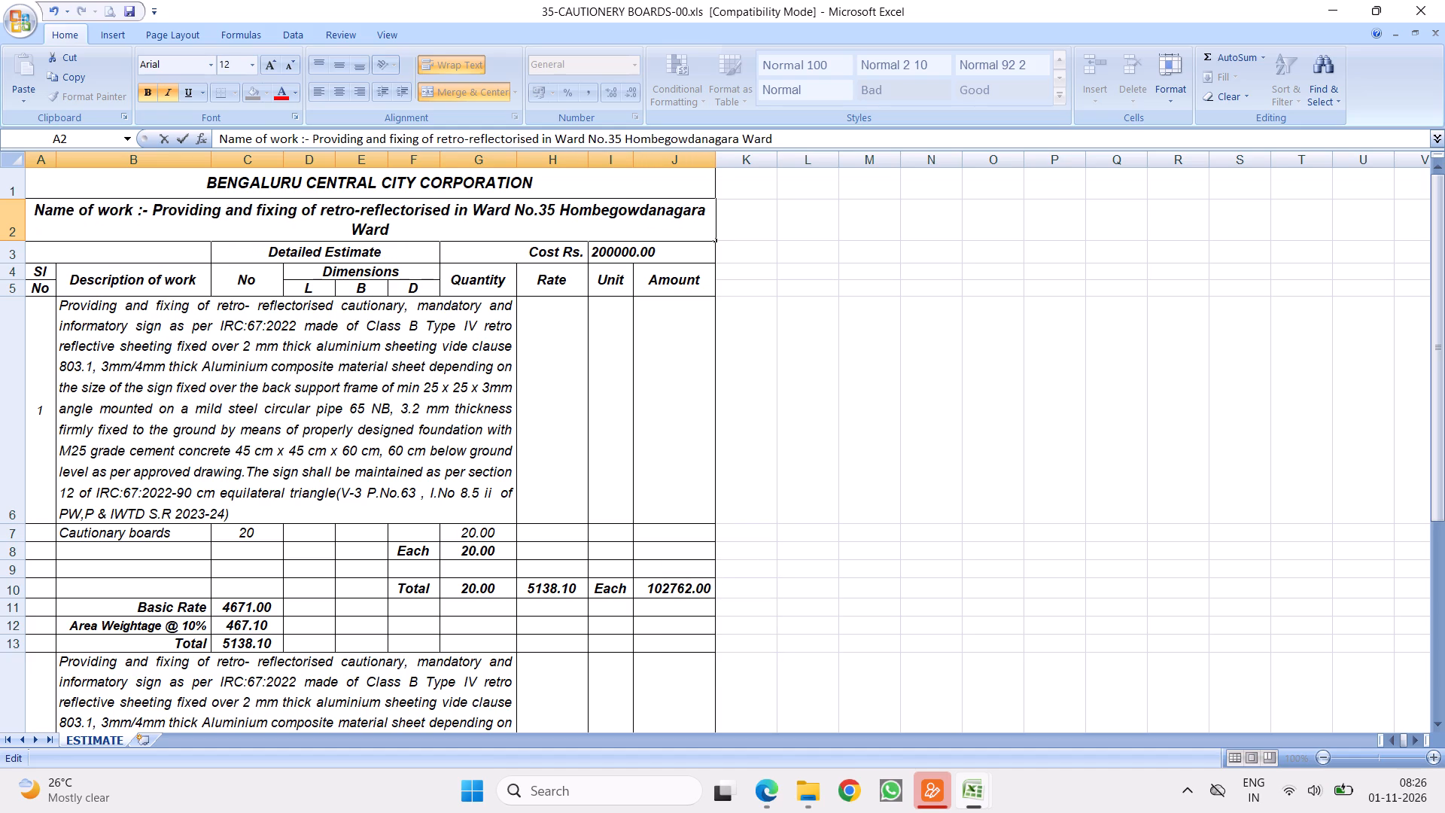
key("space")
type("cautionary, mand")
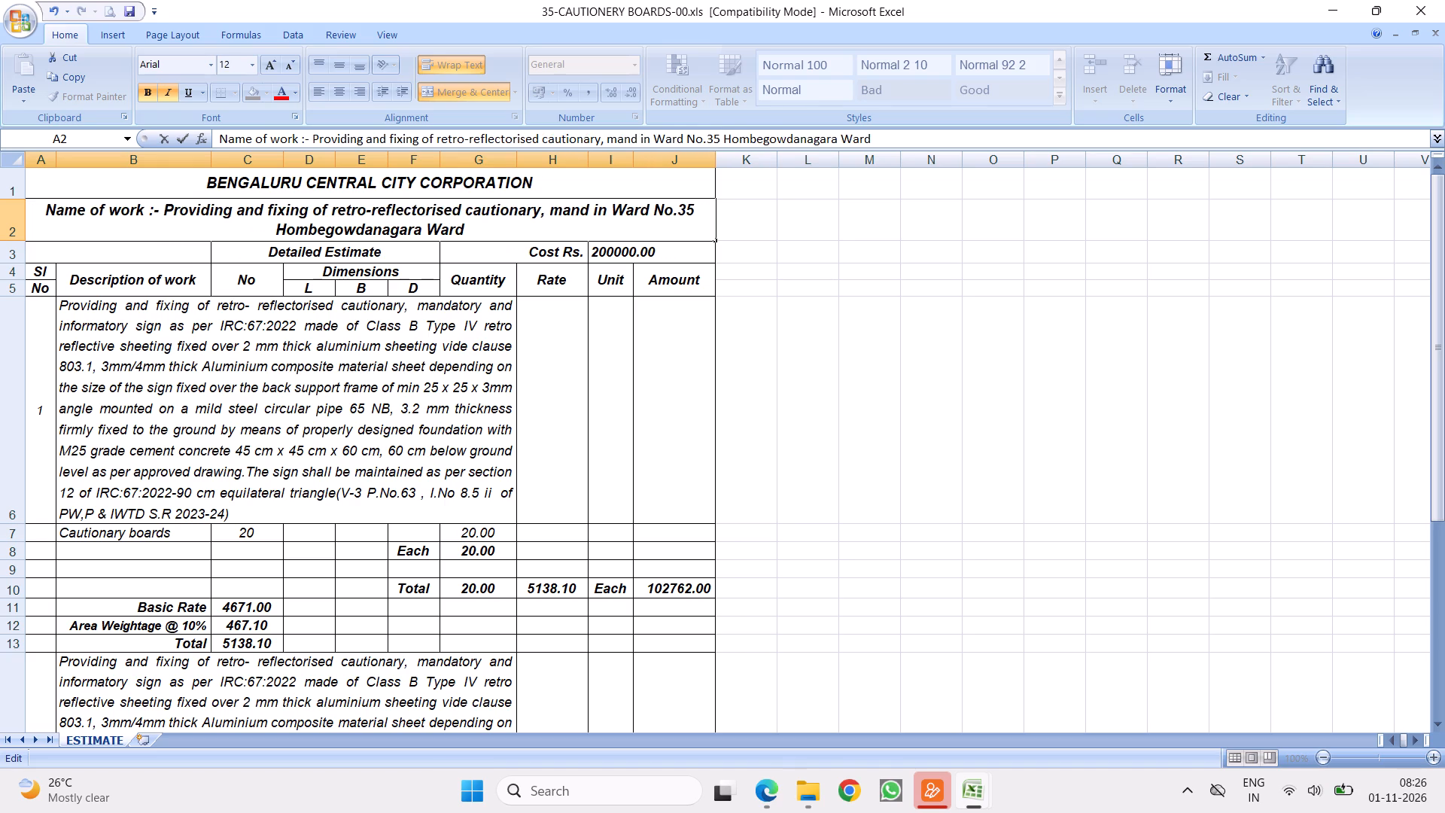
type("atory and infor")
type("ma")
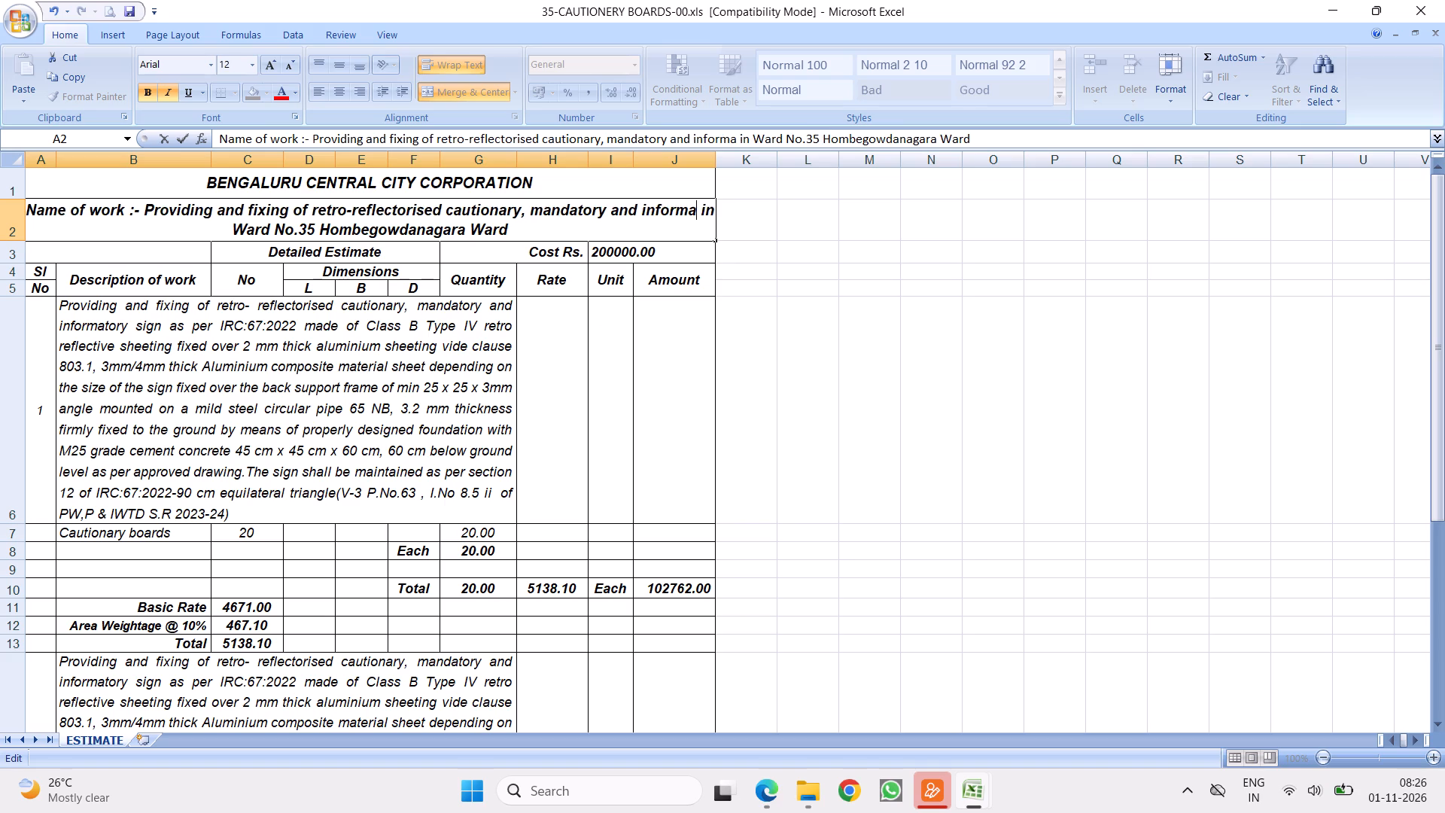
type("tory")
key("space")
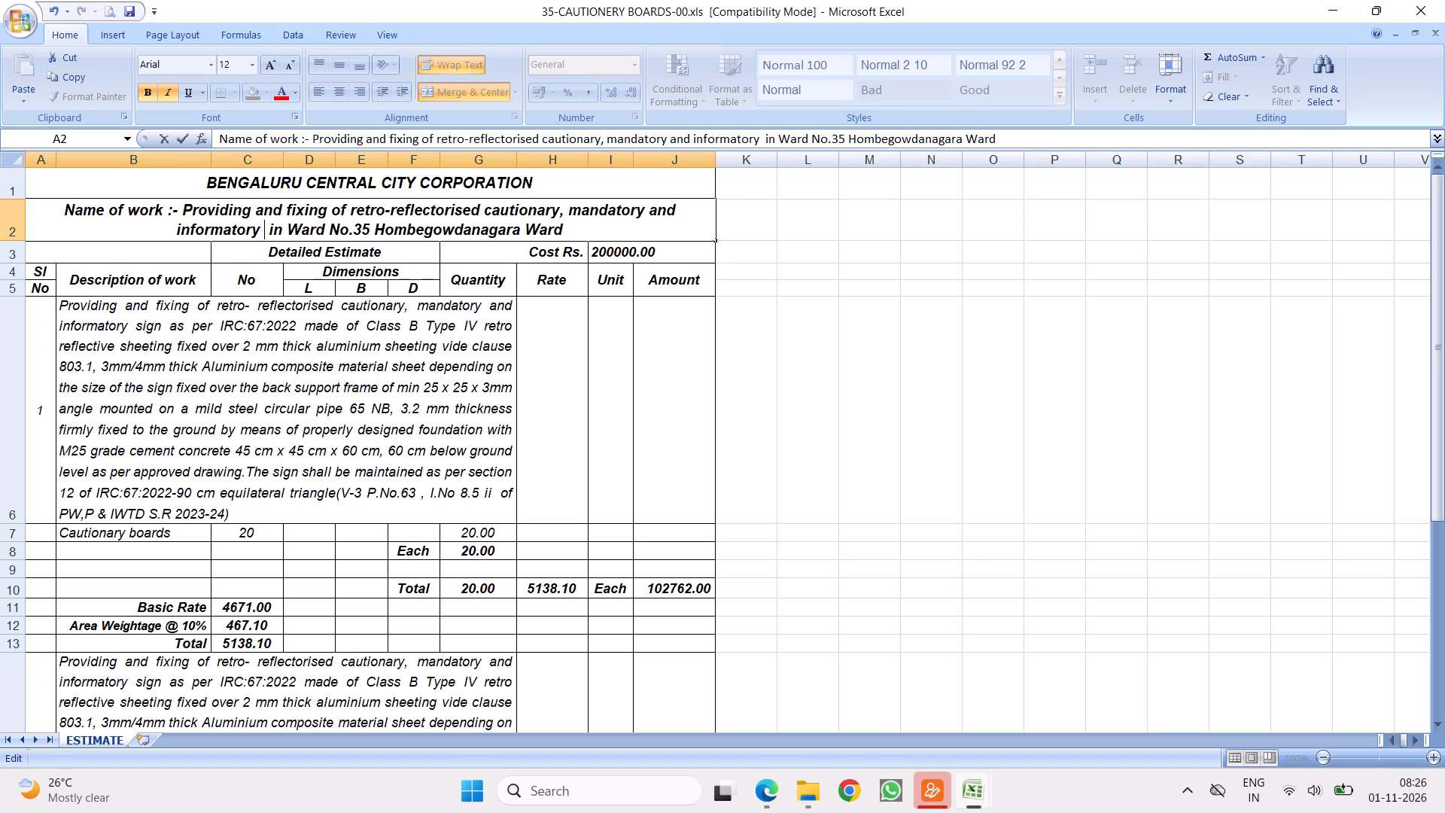
type("sin")
key("BackSpace")
type("gn board")
key("s")
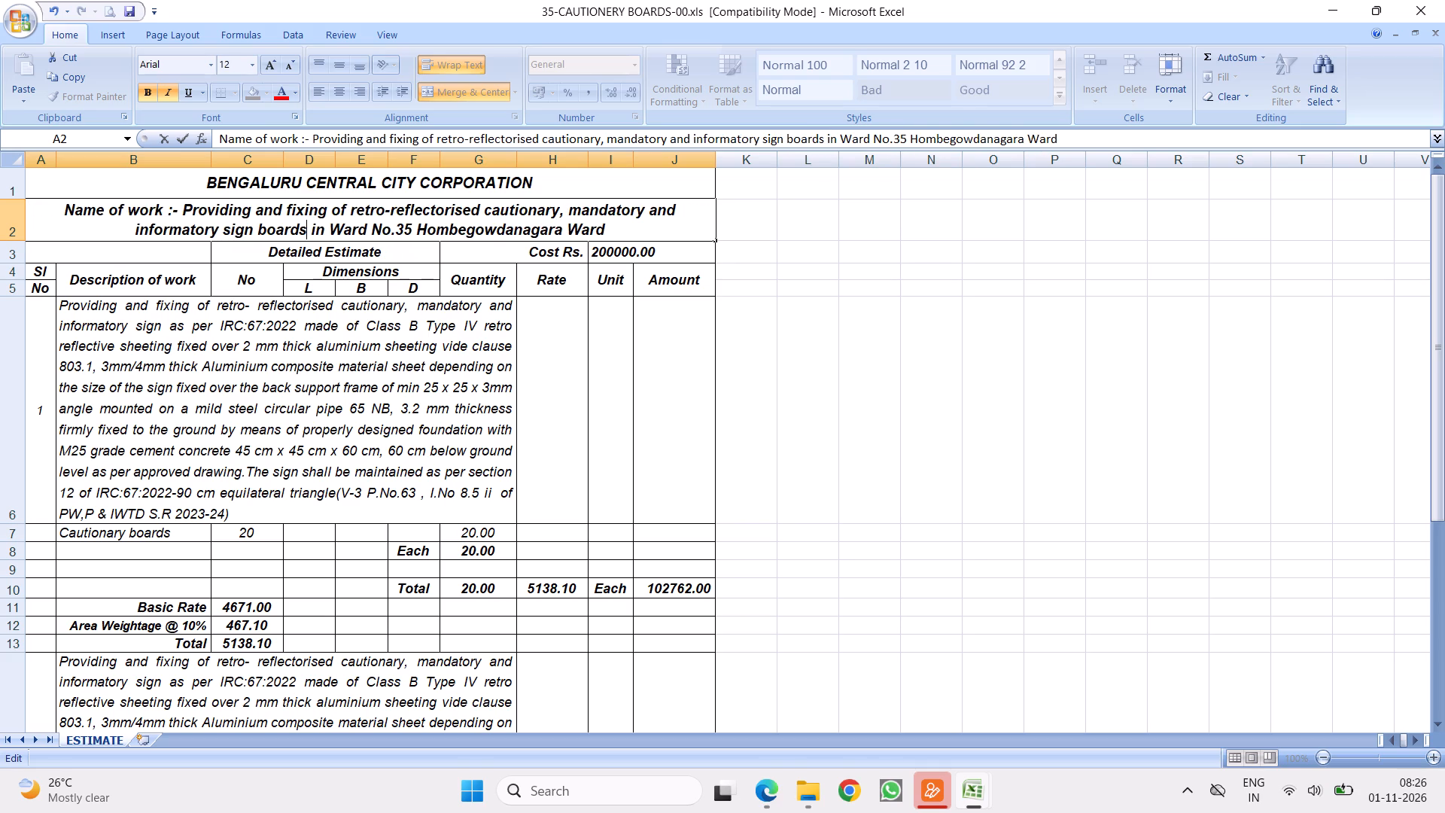
left_click(420, 382)
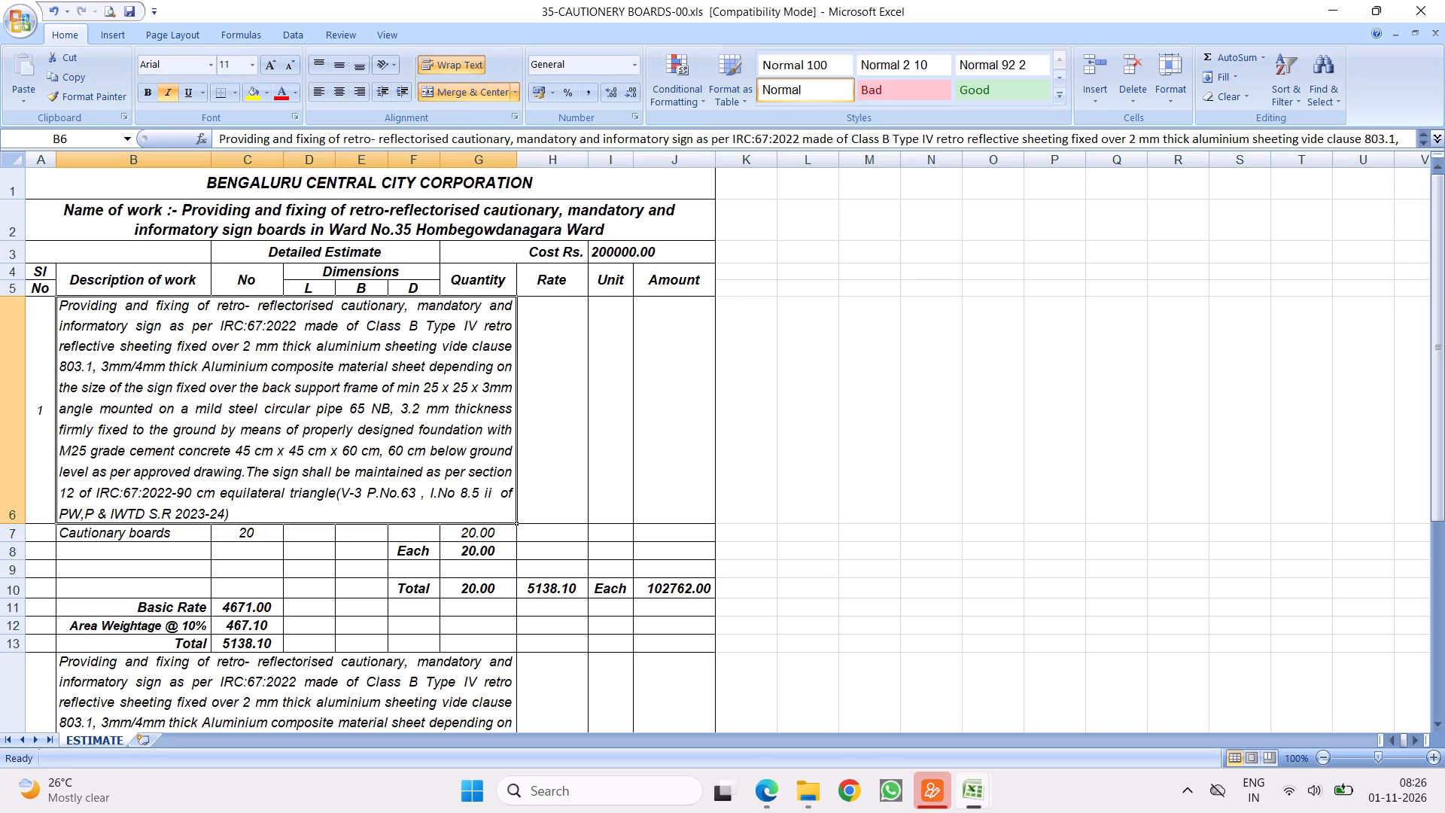
Look over the cautionary boards estimate down to the certificate and signatures, and save the workbook.
scroll(487, 346, "up", 4)
left_click_drag(1436, 239, 1434, 556)
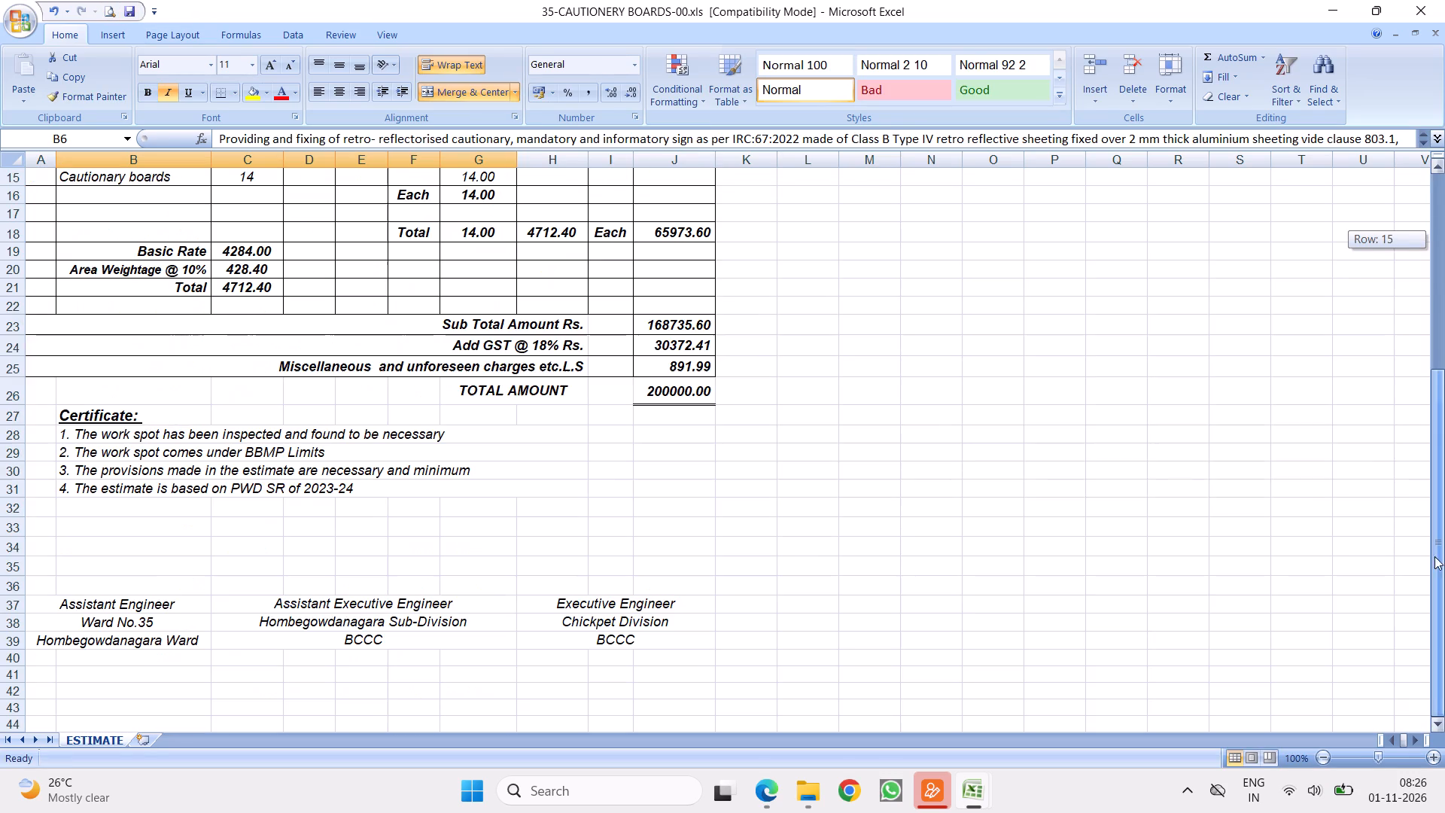
left_click_drag(1434, 556, 1443, 0)
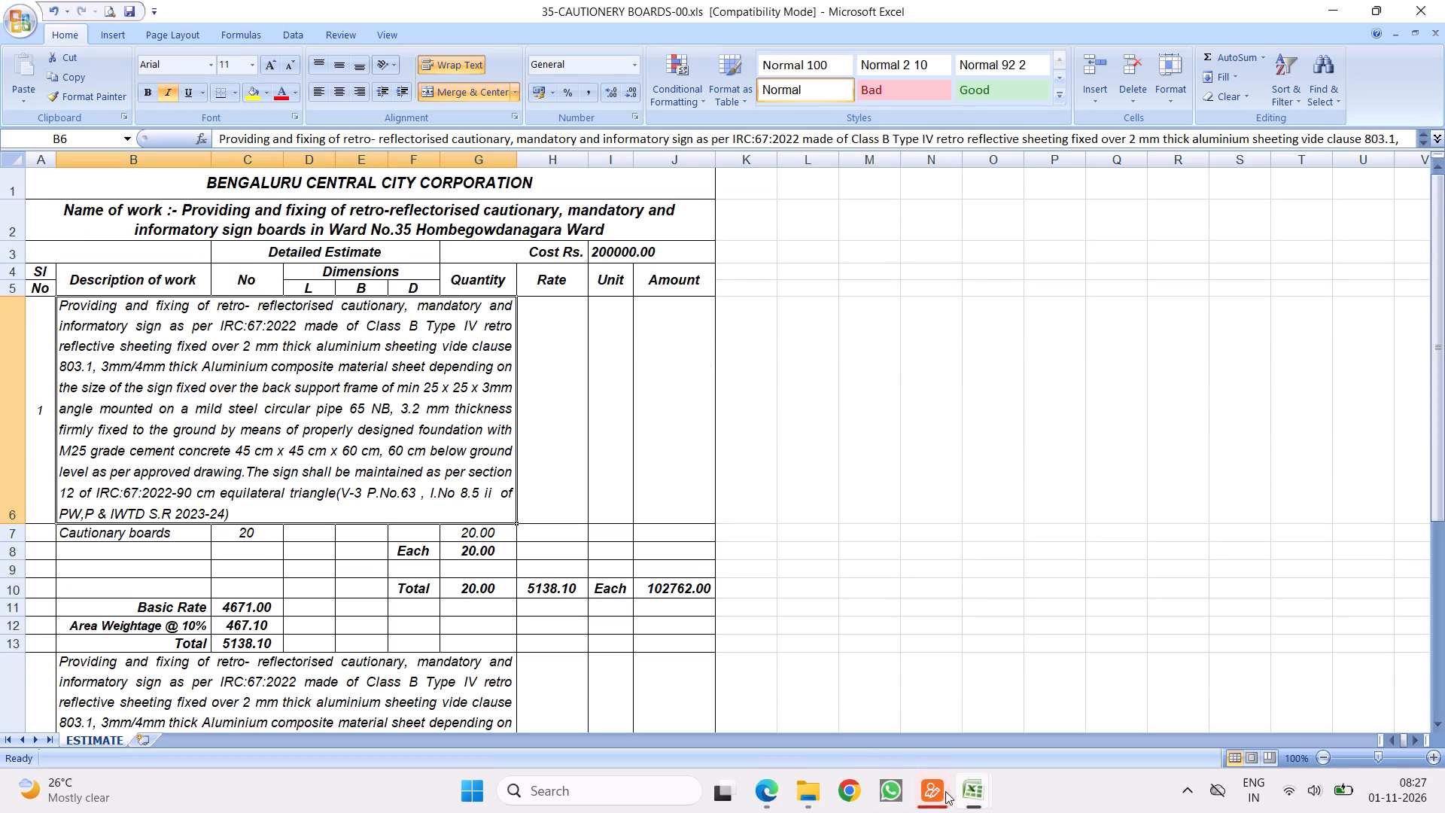
left_click(933, 789)
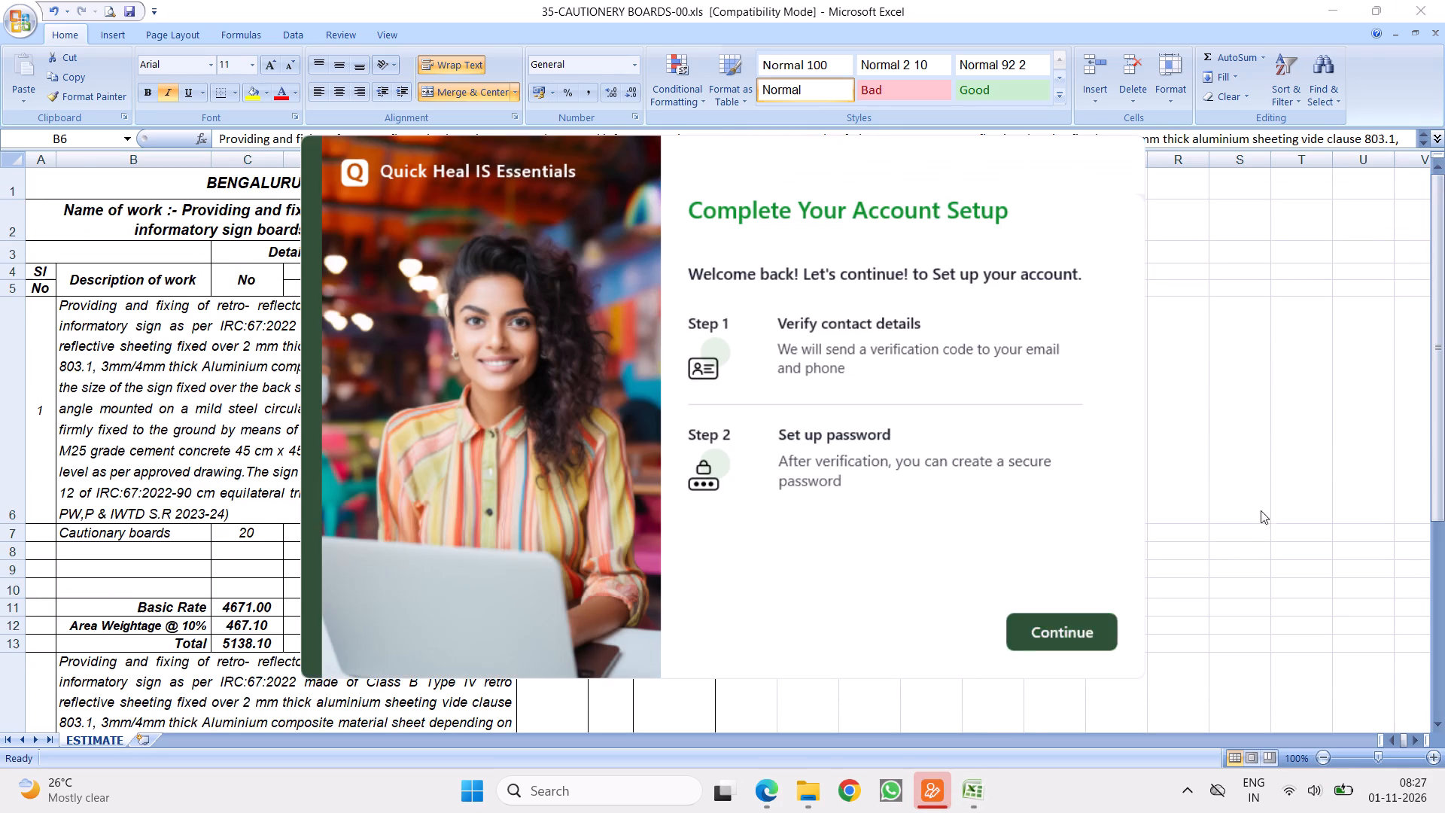
left_click(1261, 504)
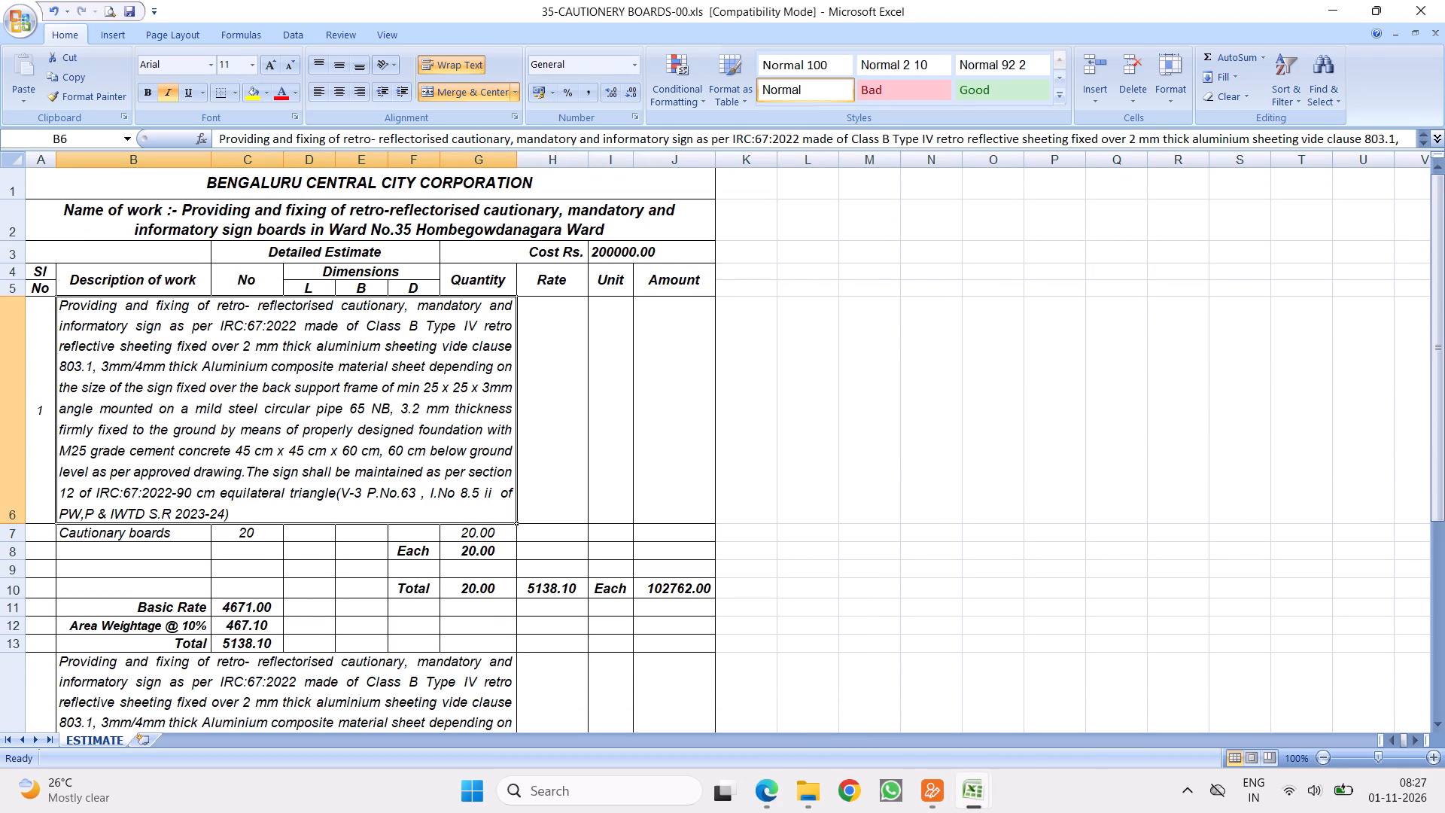
left_click(128, 10)
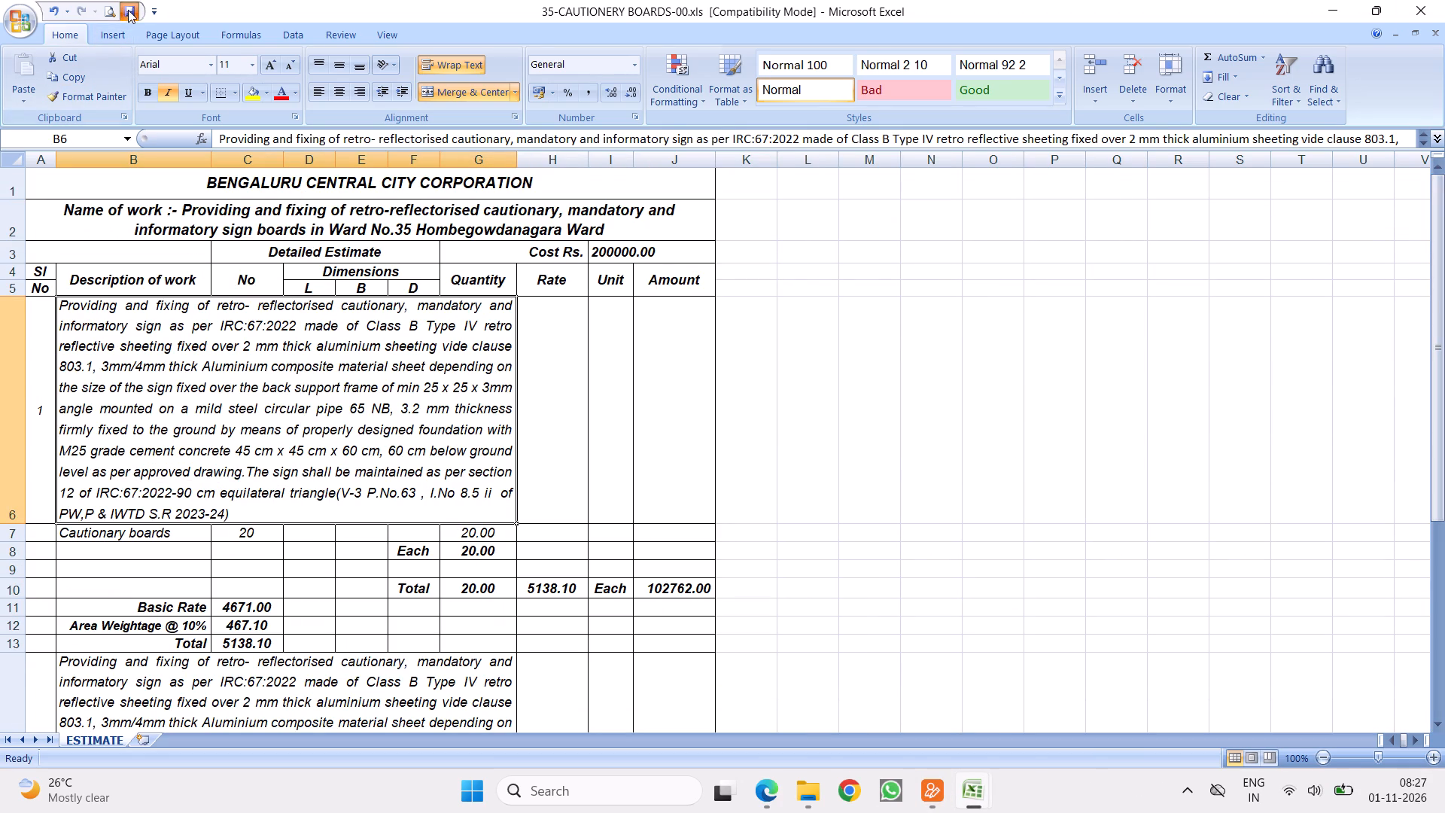
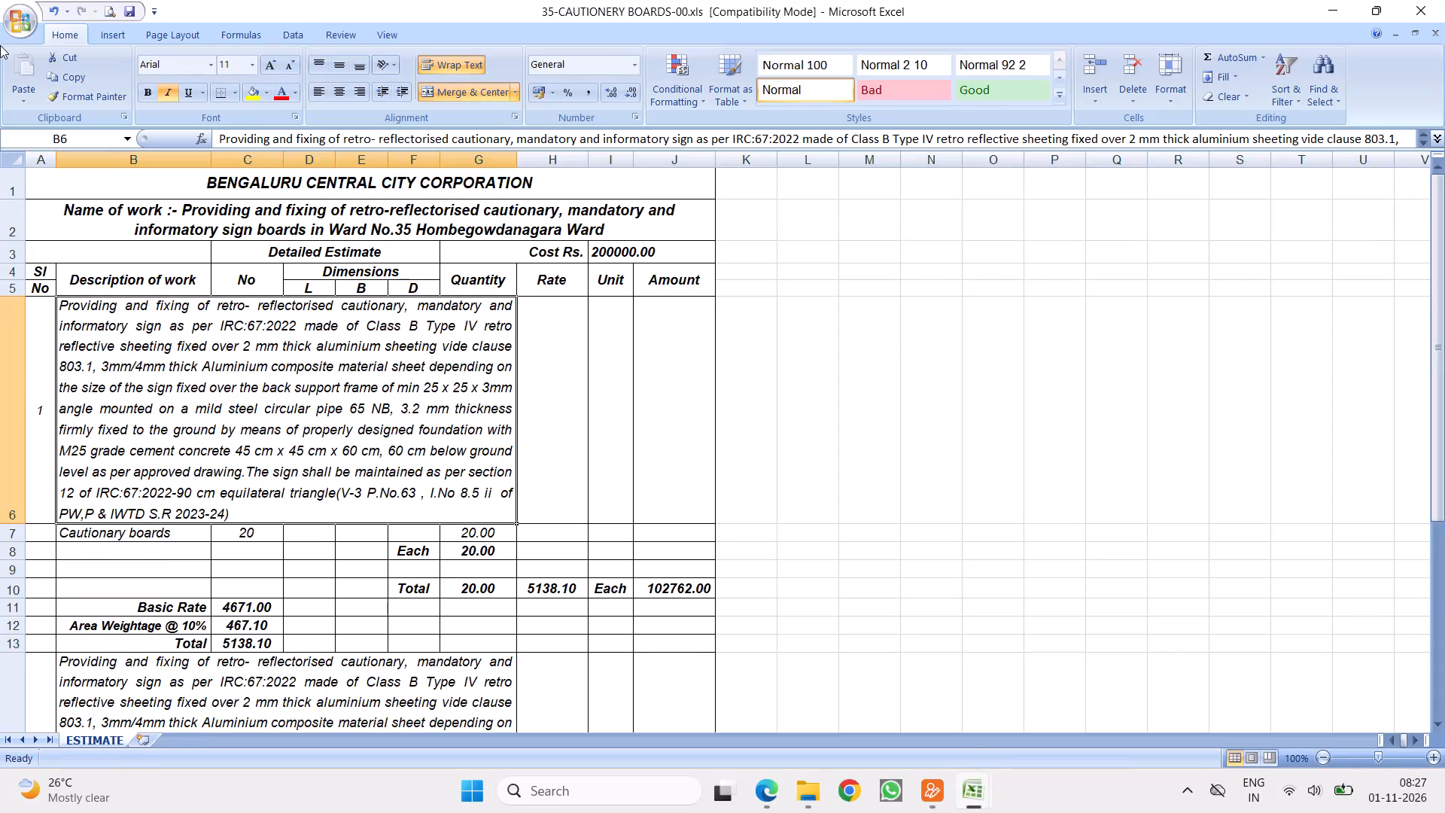
In print preview, show the margins and raise the bottom margin so page 1 ends after item 2's Total row, with the sub-total onward on page 2.
left_click(108, 6)
scroll(911, 511, "down", 5)
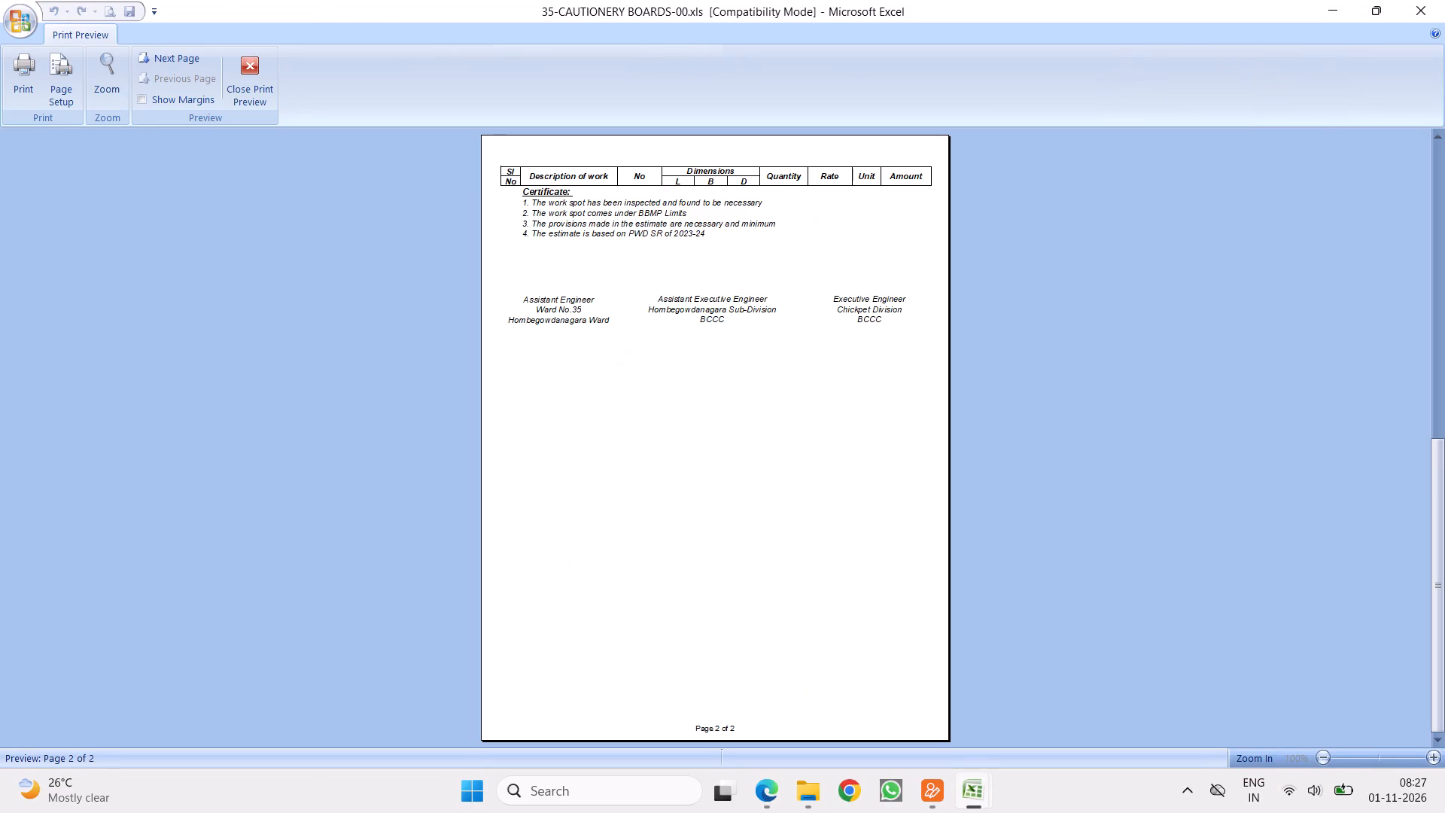
left_click(166, 99)
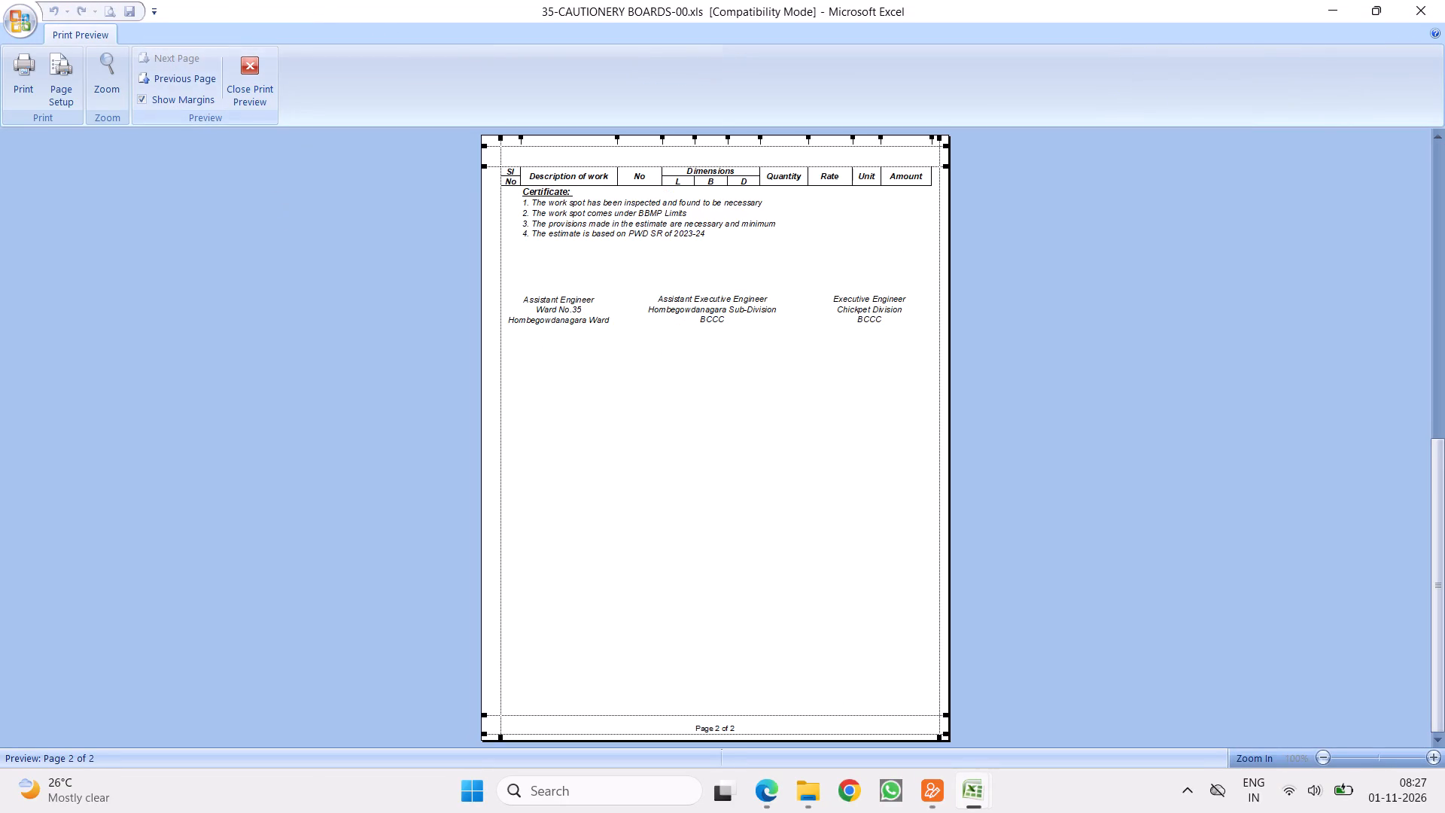
scroll(690, 288, "up", 1)
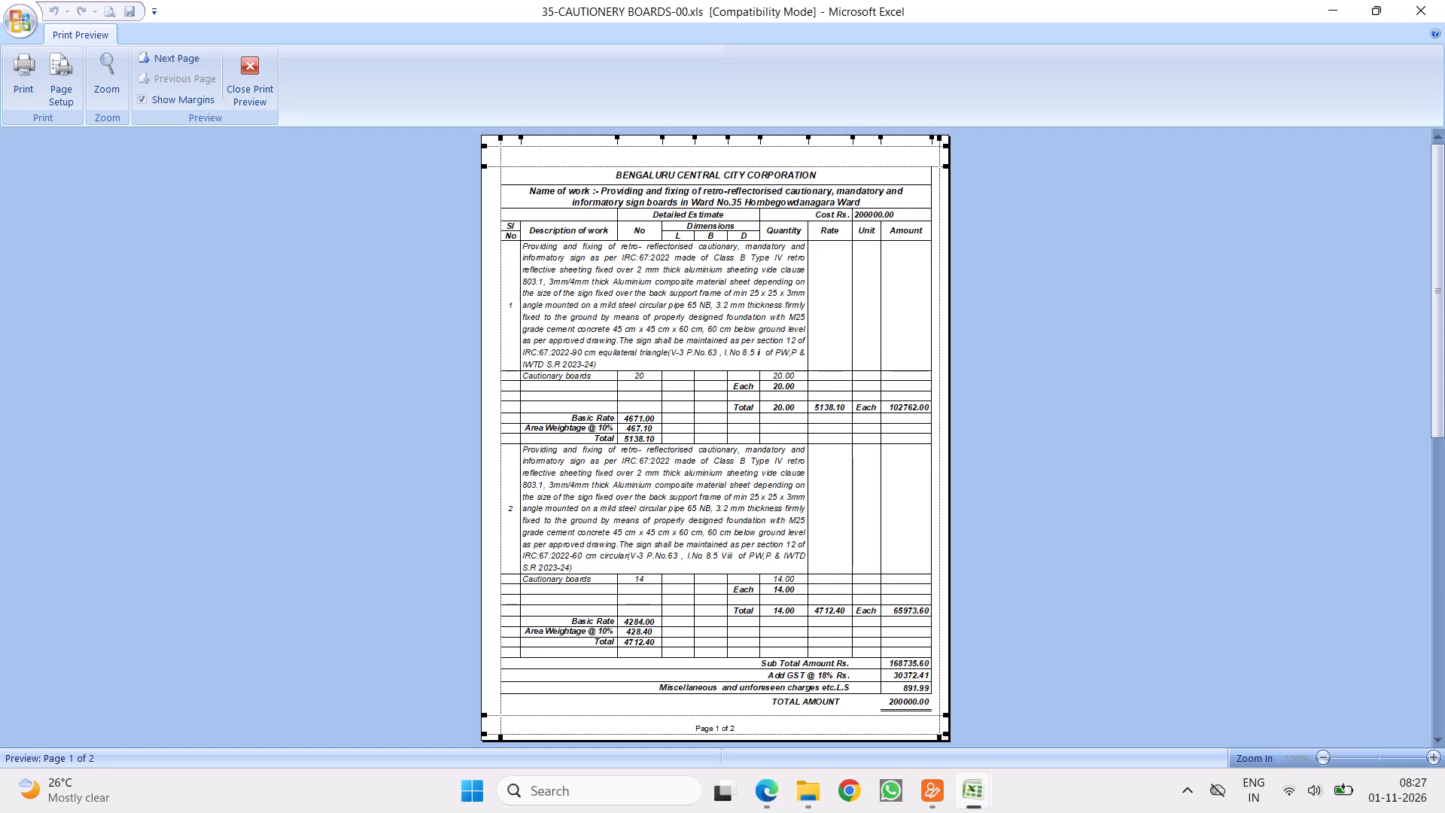
left_click_drag(646, 713, 668, 631)
left_click_drag(668, 631, 672, 617)
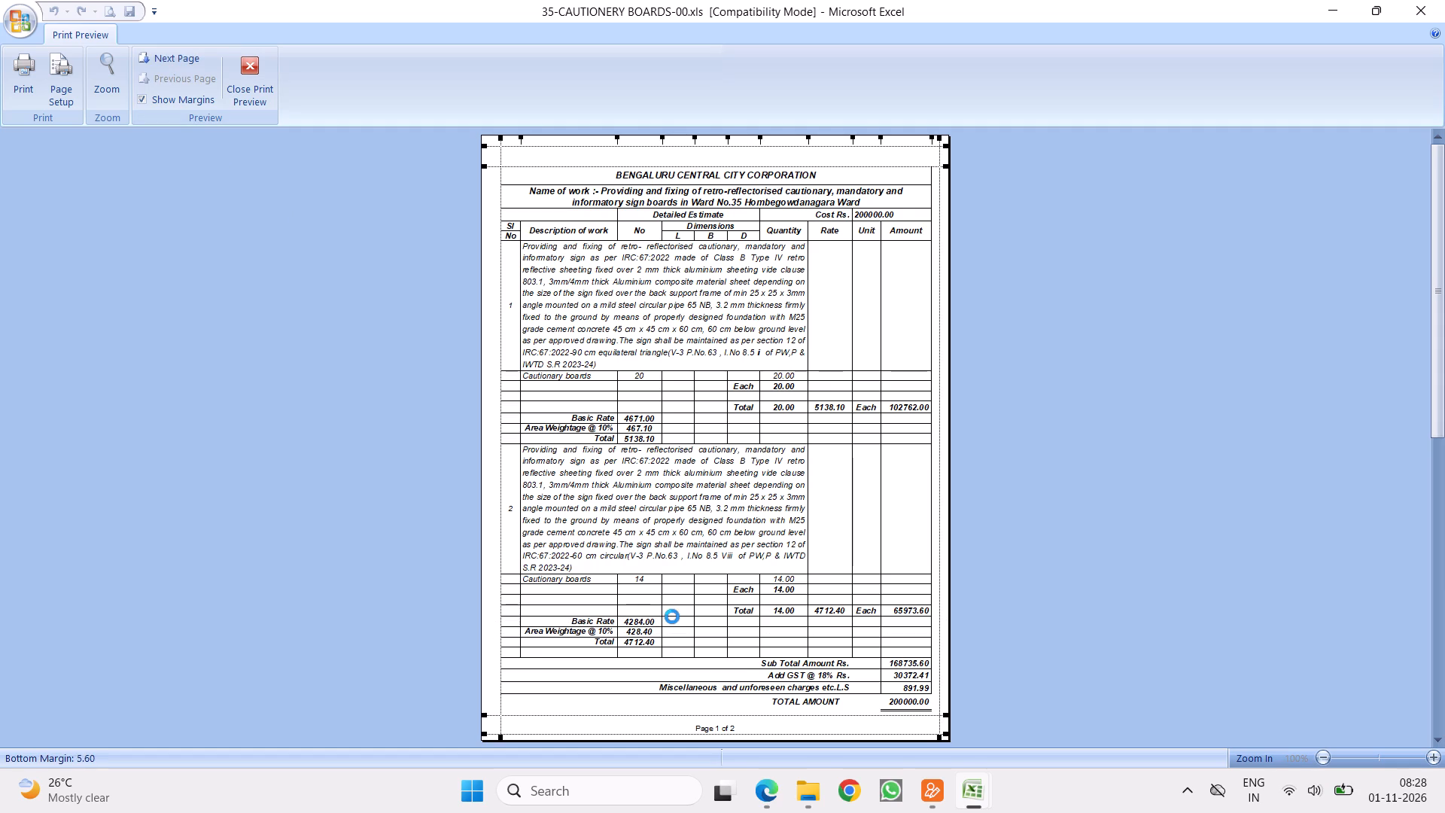
scroll(654, 519, "down", 3)
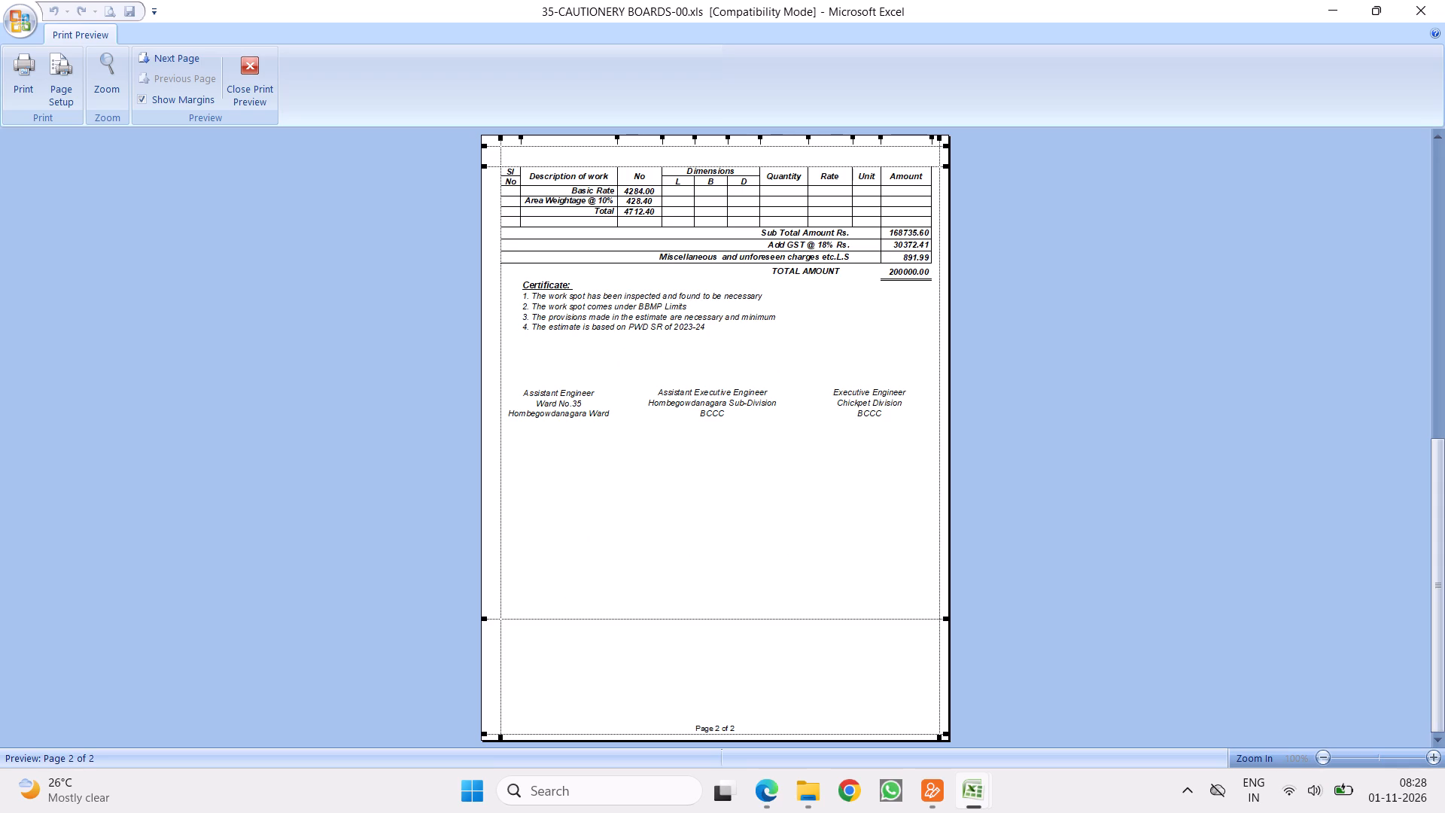
scroll(755, 463, "down", 5)
scroll(807, 465, "up", 1)
scroll(808, 464, "down", 2)
left_click_drag(713, 619, 713, 635)
left_click_drag(713, 635, 715, 645)
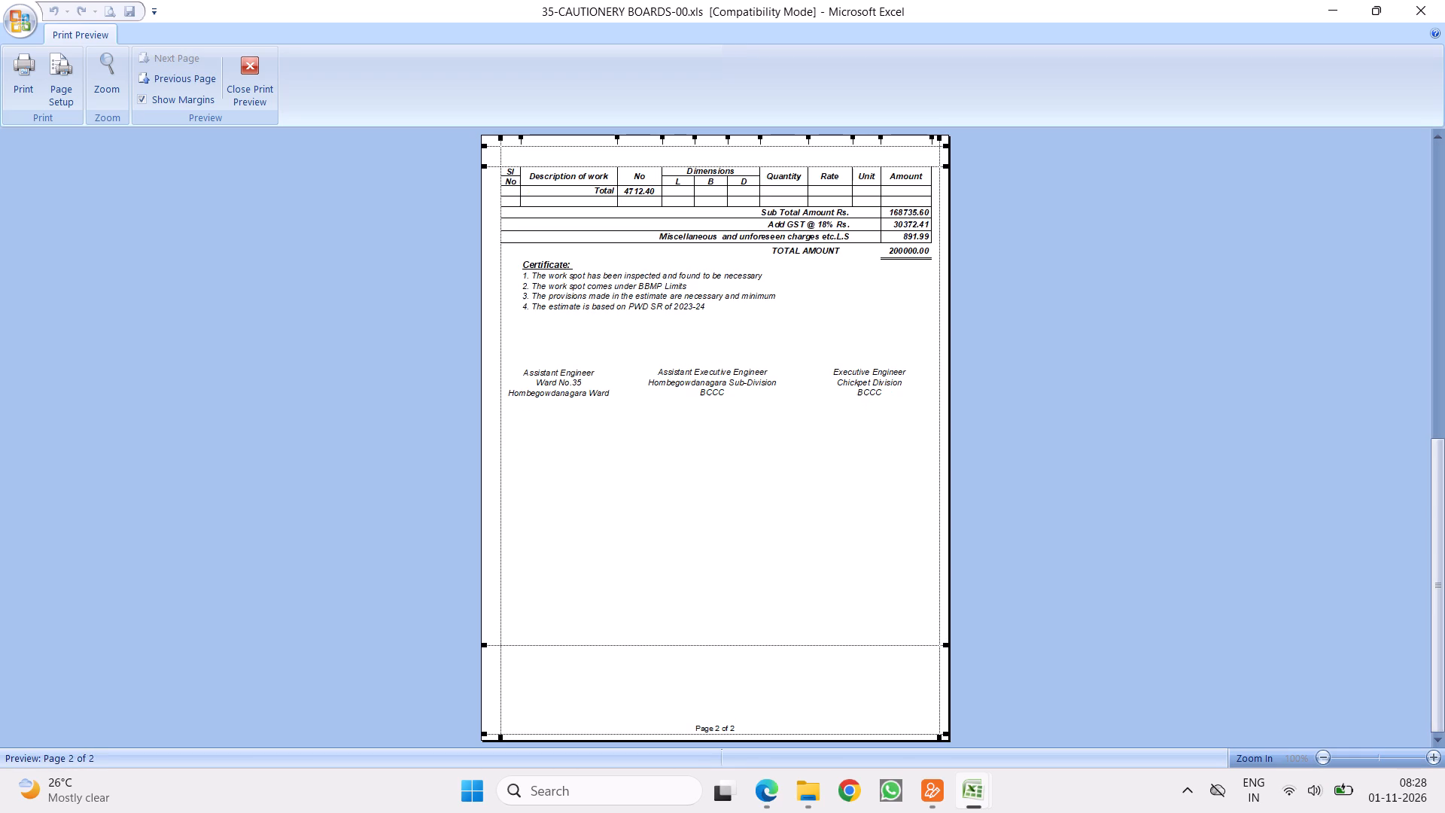
left_click_drag(715, 645, 715, 656)
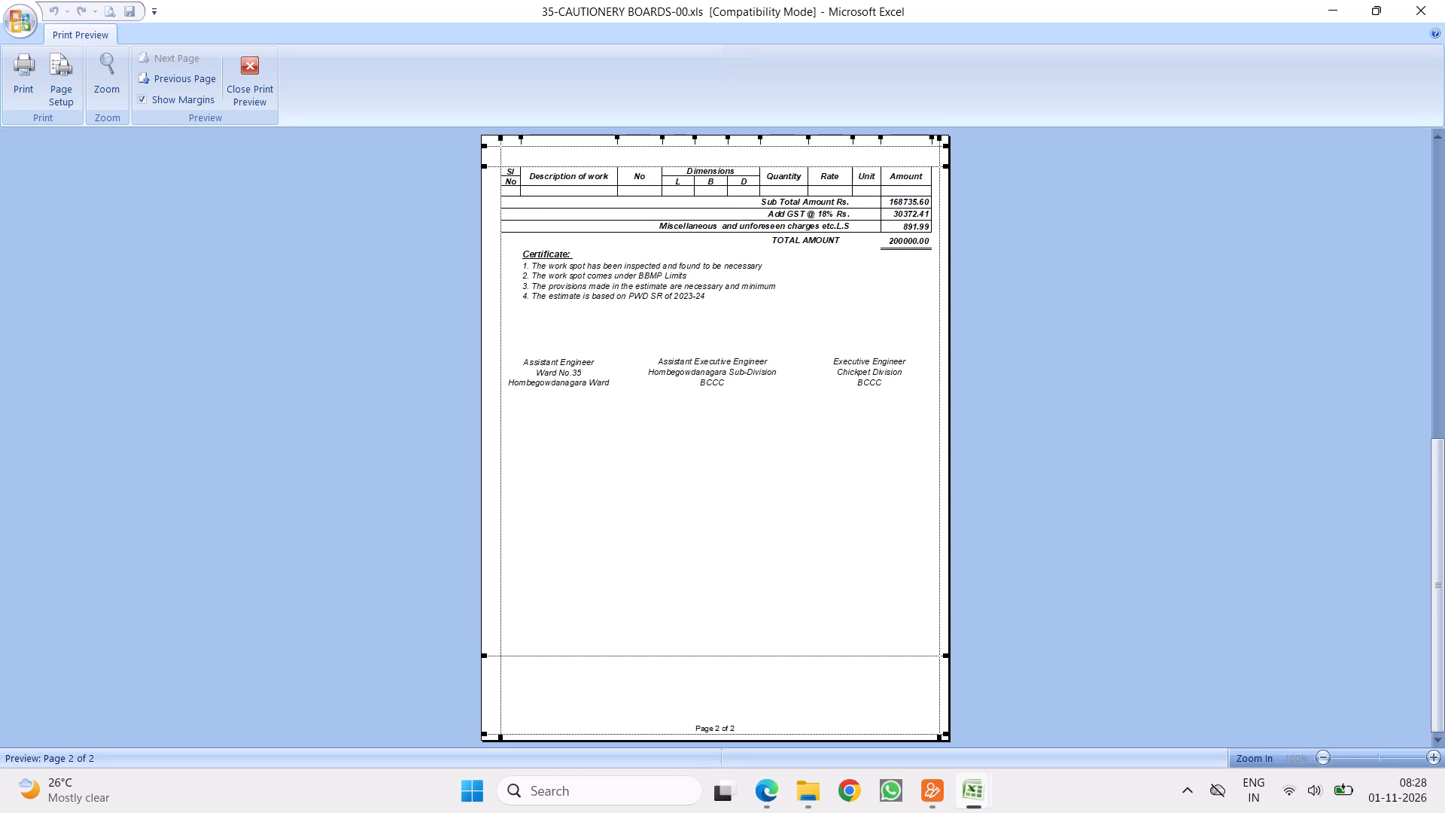
scroll(717, 545, "down", 6)
scroll(683, 502, "up", 16)
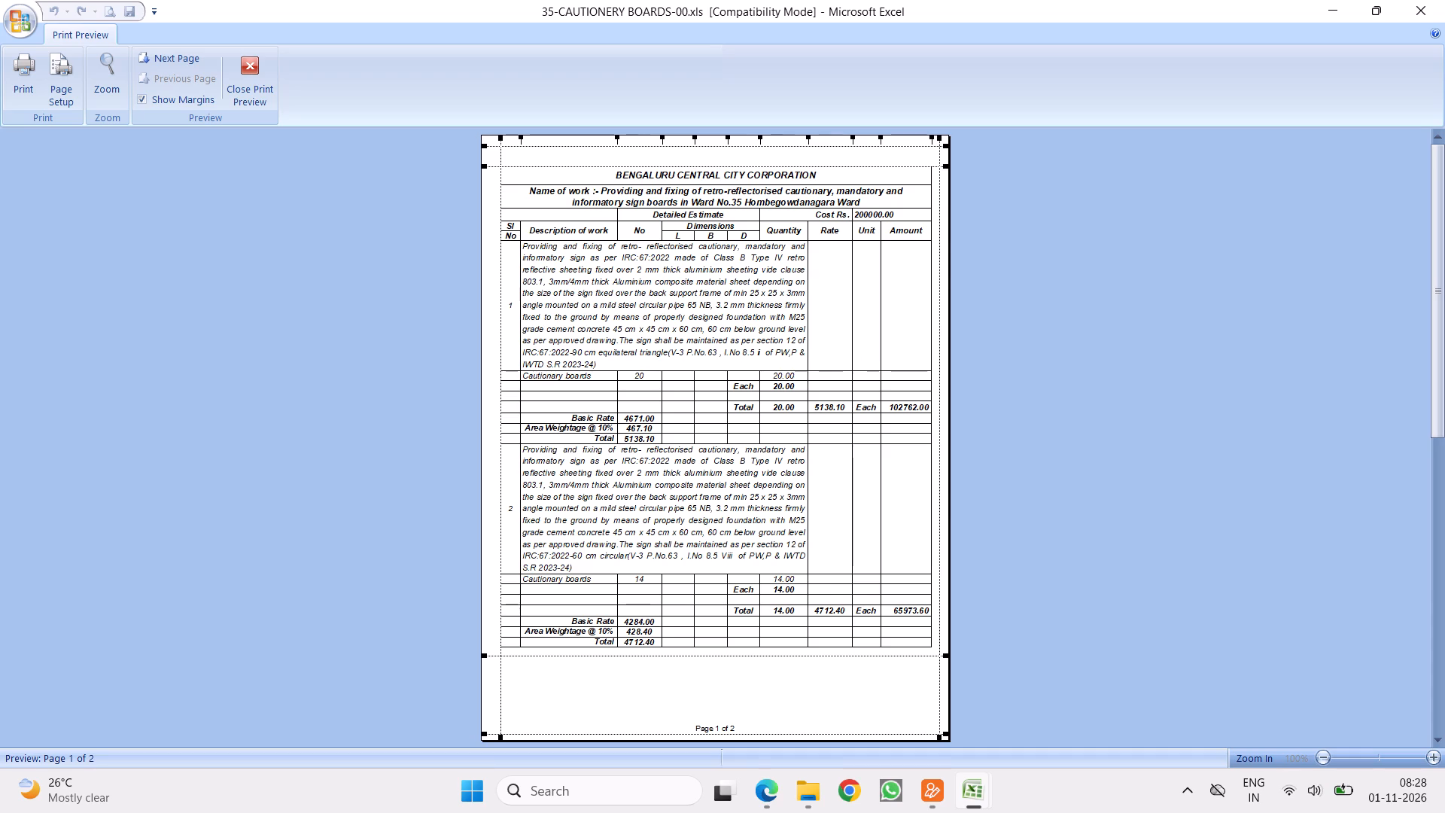
key("Escape")
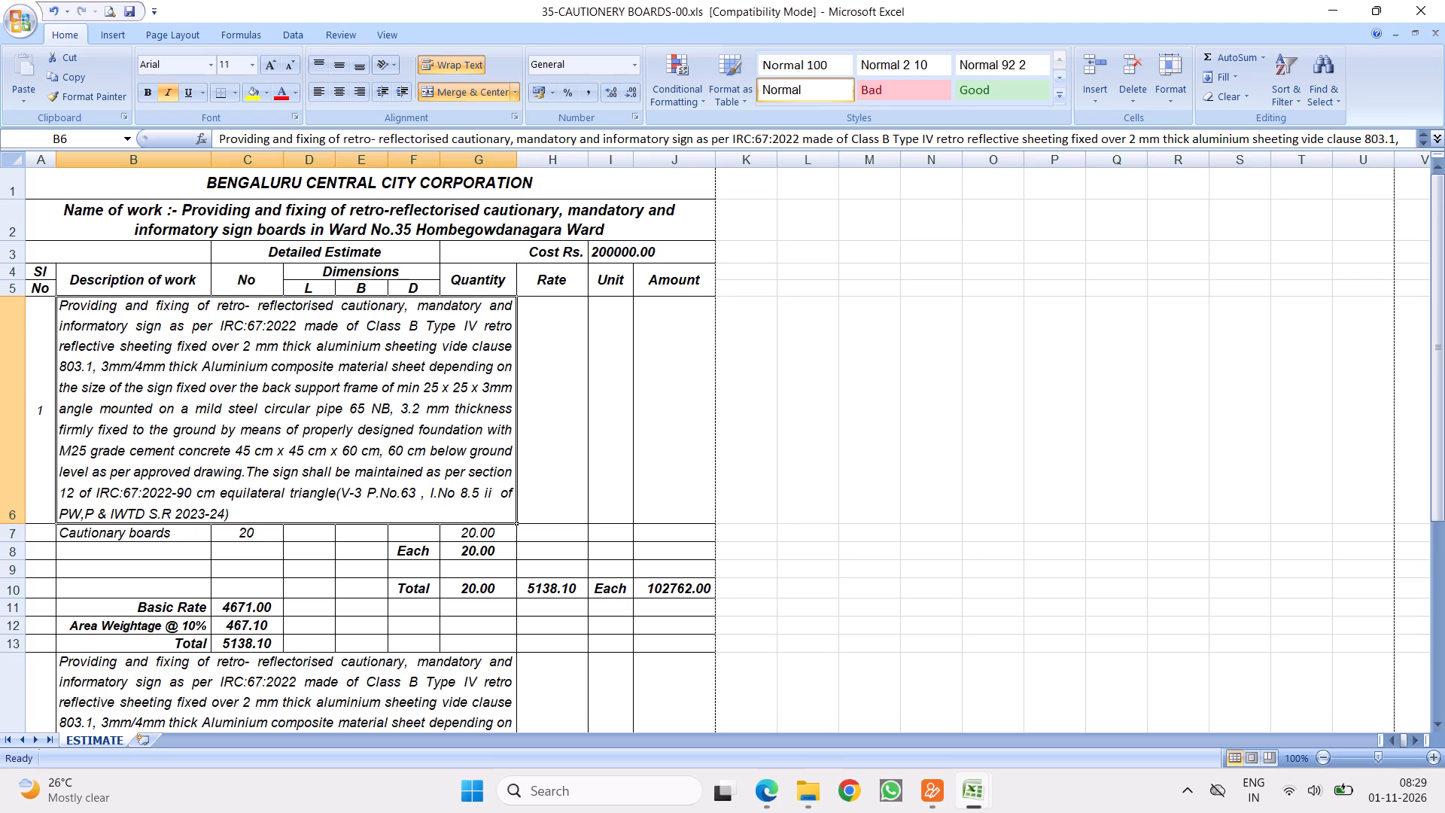
Save the 35-CAUTIONERY BOARDS-00 workbook and close it.
left_click(321, 366)
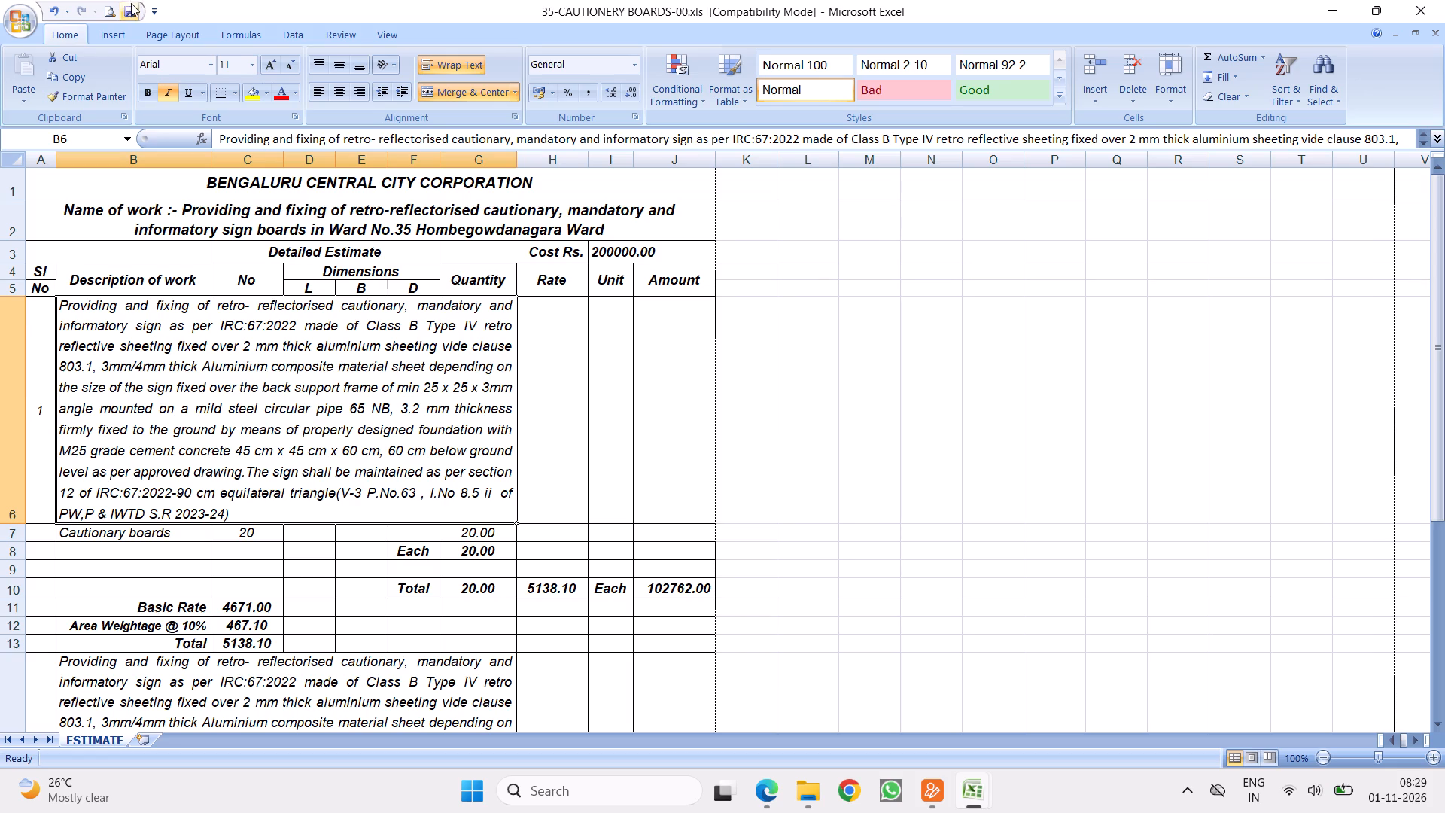
left_click(131, 6)
left_click(1262, 321)
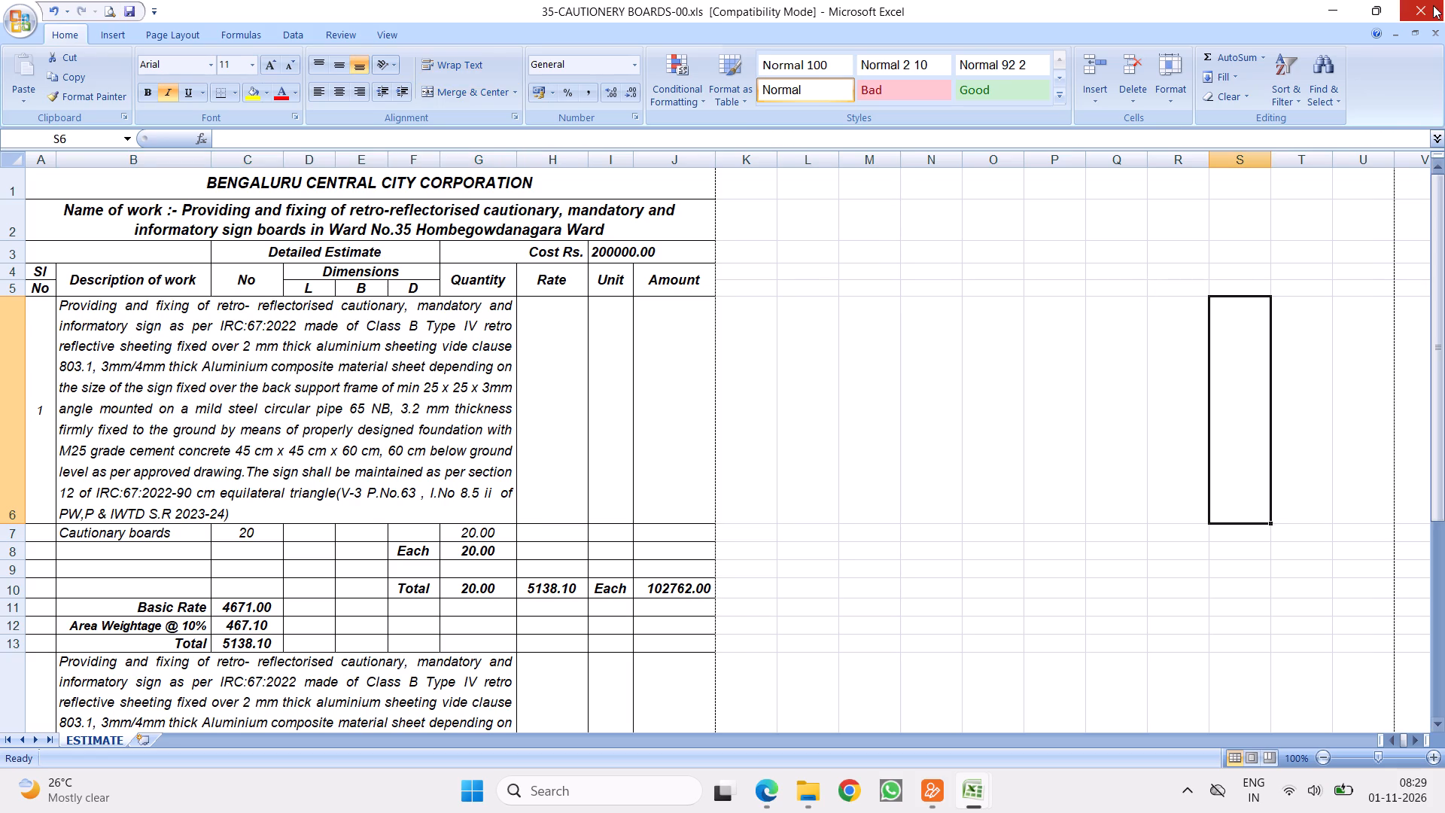
left_click(1428, 5)
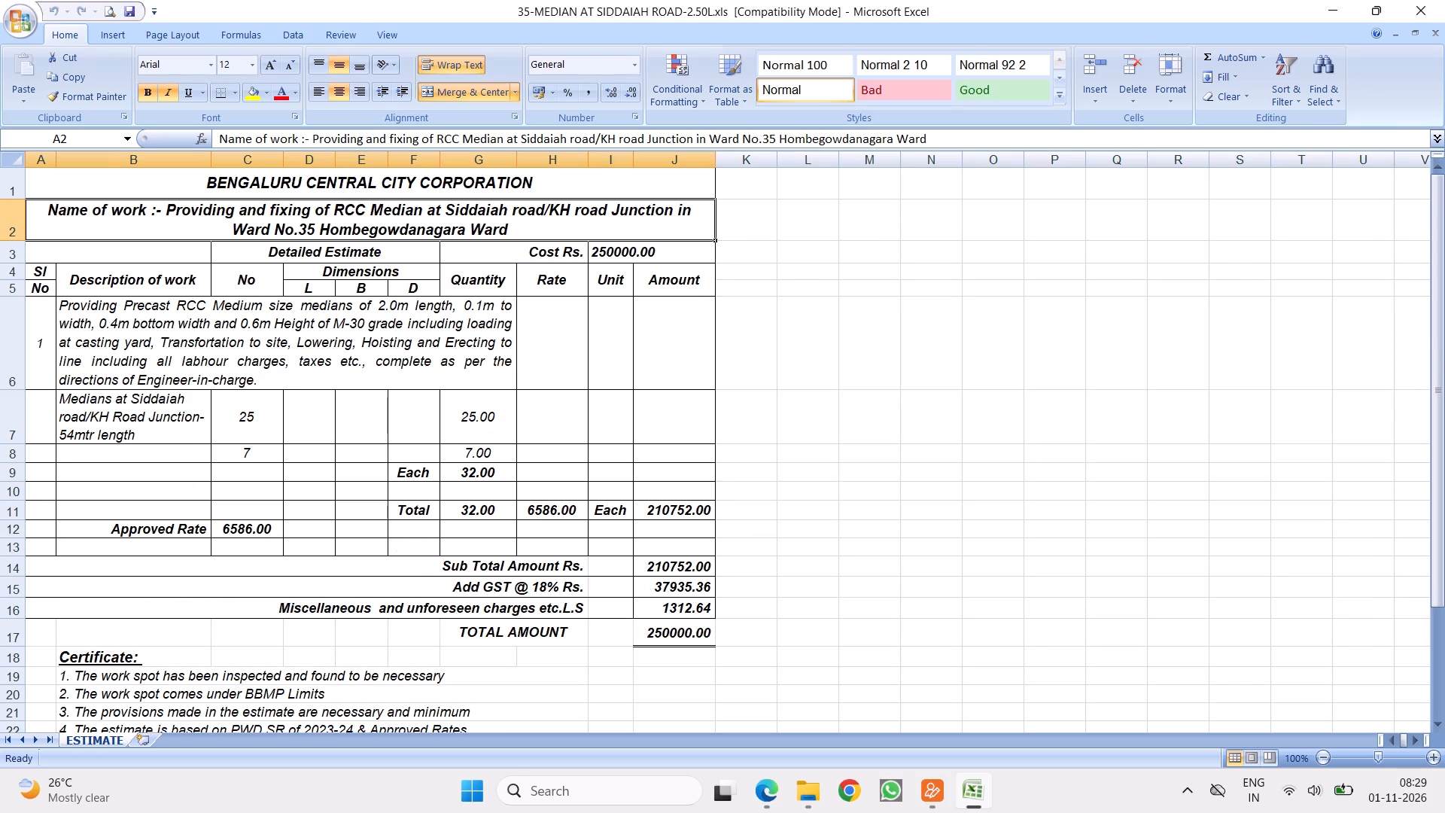
Close the 35-MEDIAN AT SIDDAIAH ROAD-2.50L workbook.
left_click(638, 336)
left_click(399, 318)
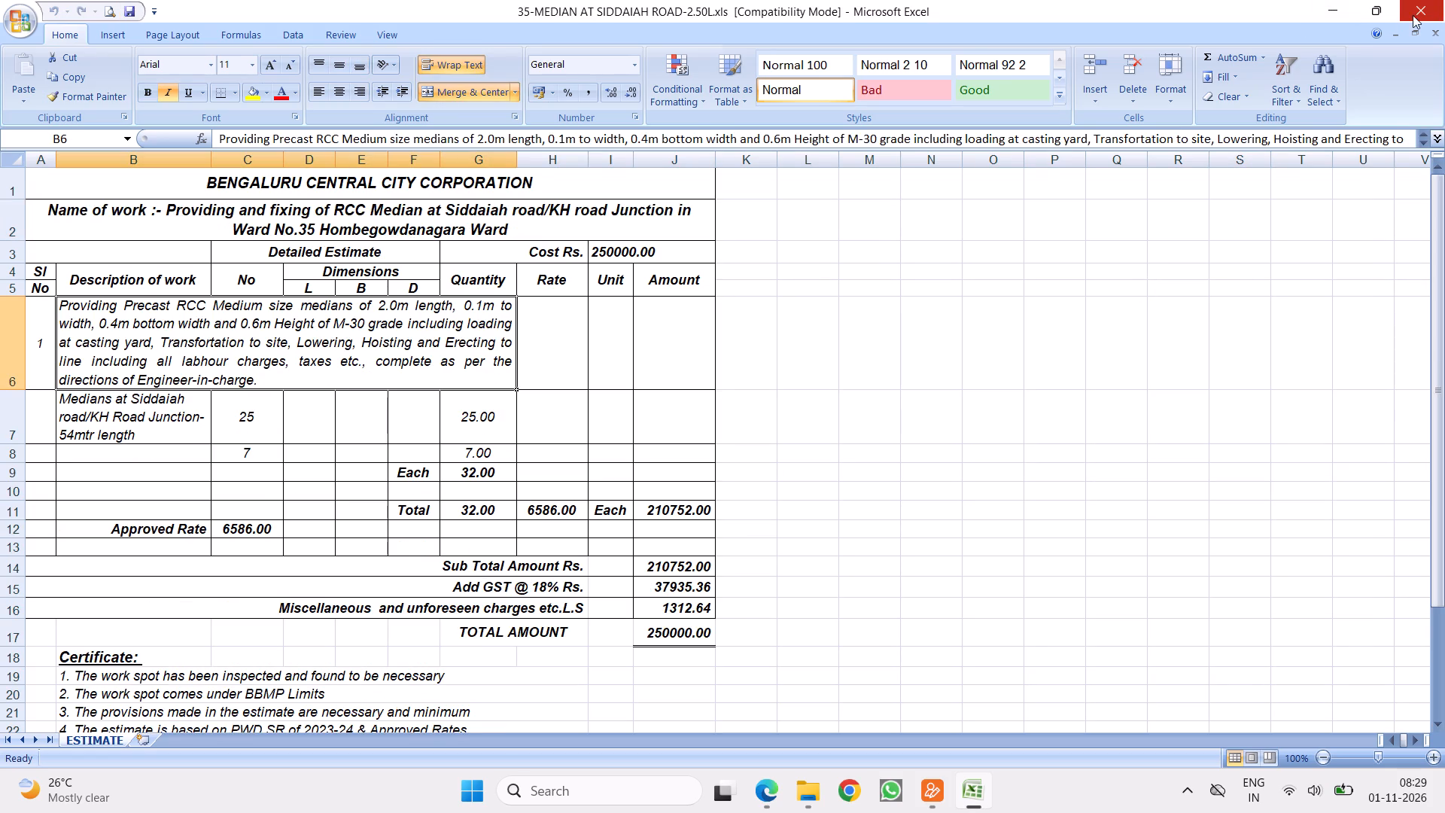
left_click(1416, 5)
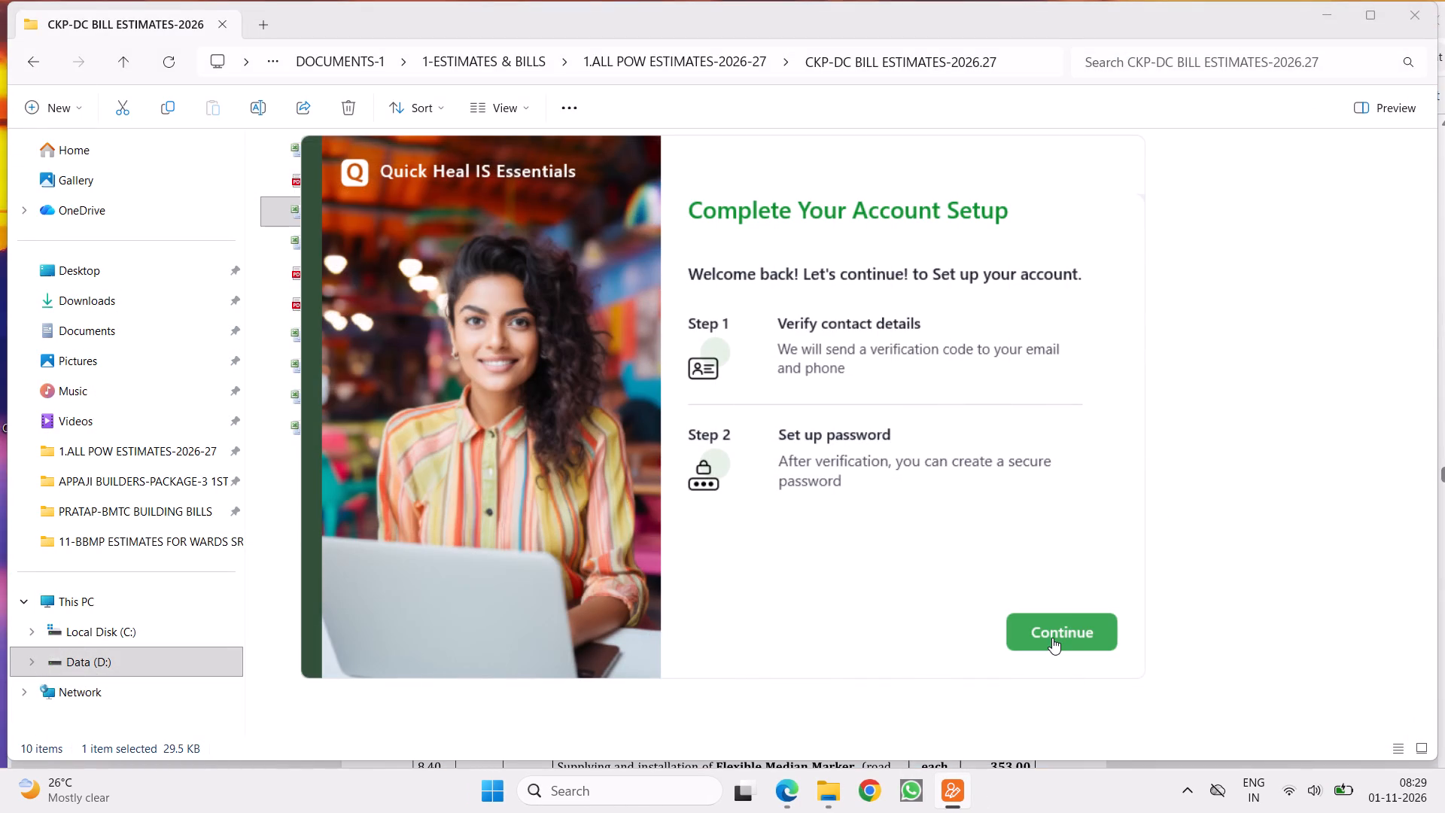
In the CKP-DC BILL ESTIMATES-2026.27 folder in File Explorer, rename 35-CAUTIONERY BOARDS-00.xls as 35-CAUTIONERY BOARDS-2.00L.xls.
left_click(1279, 507)
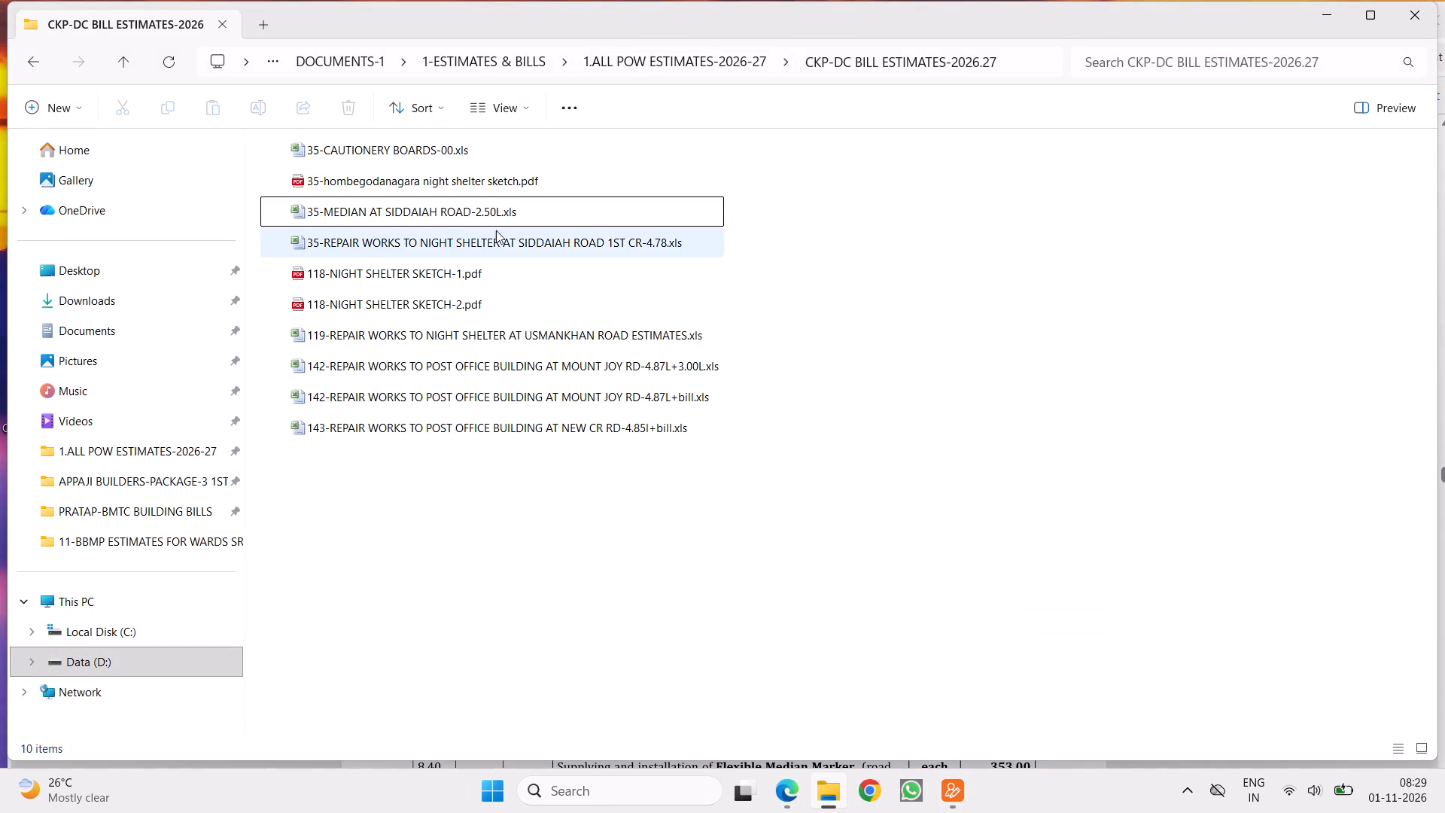
right_click(419, 149)
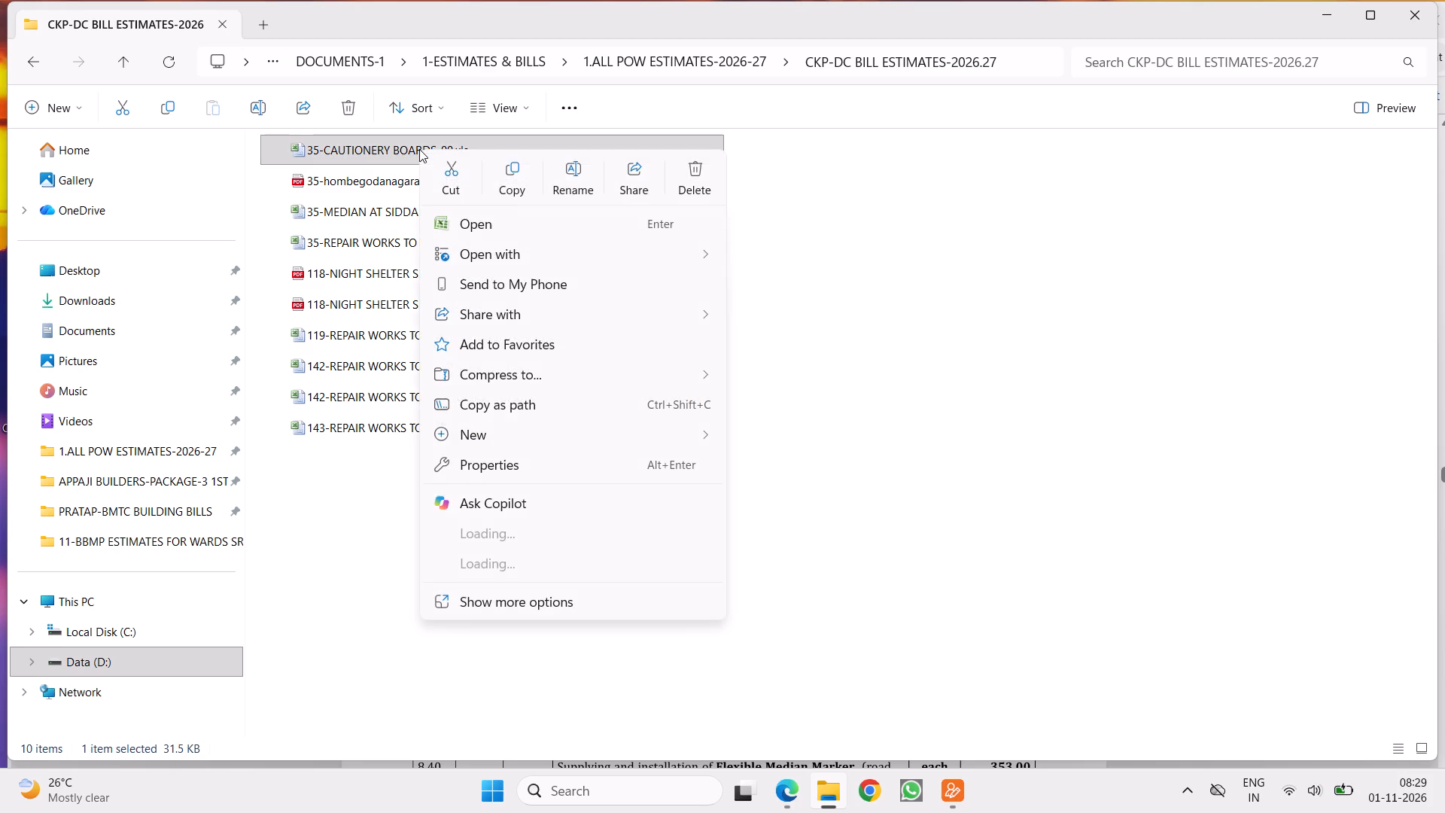
left_click(567, 176)
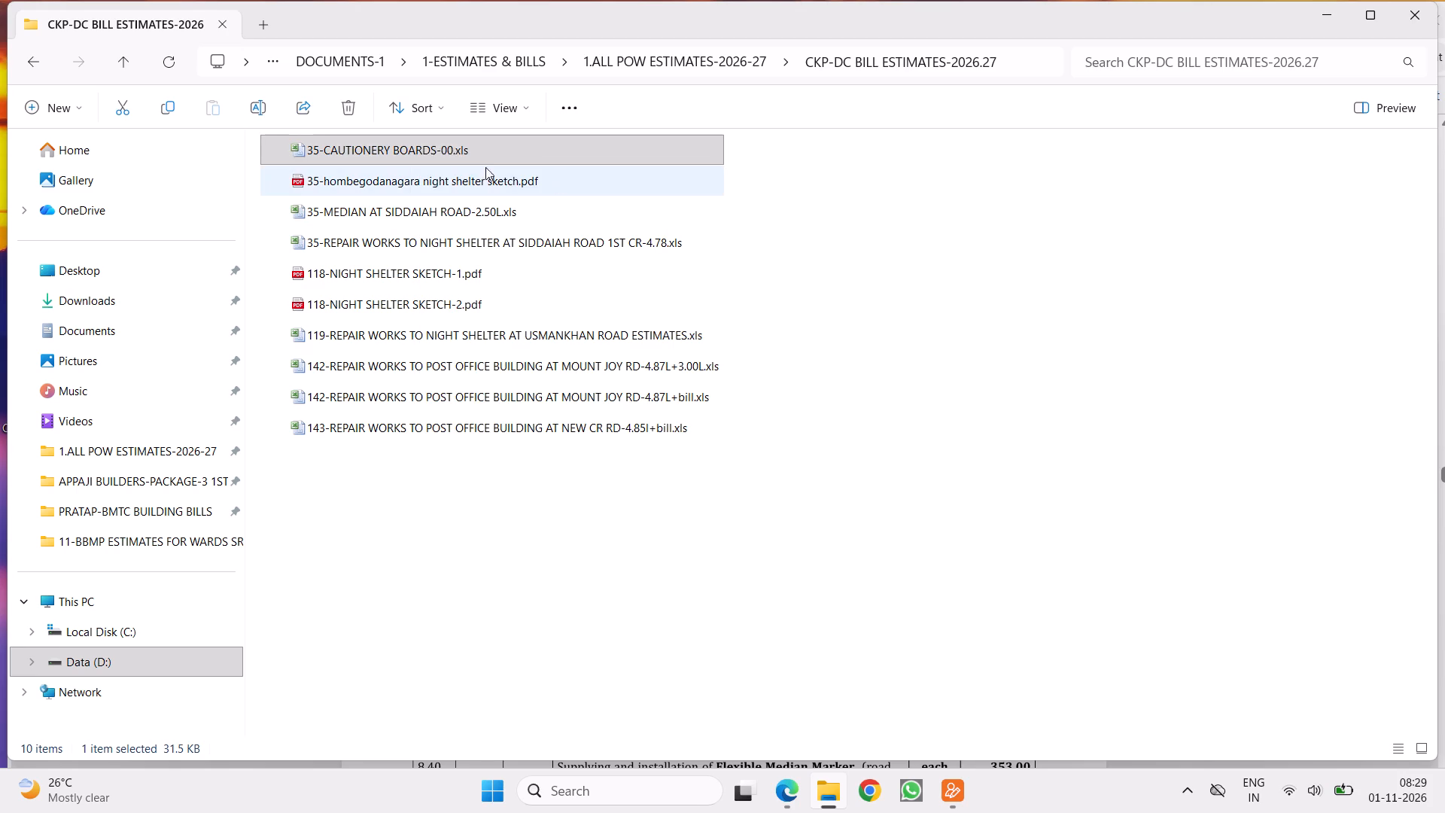
left_click(447, 150)
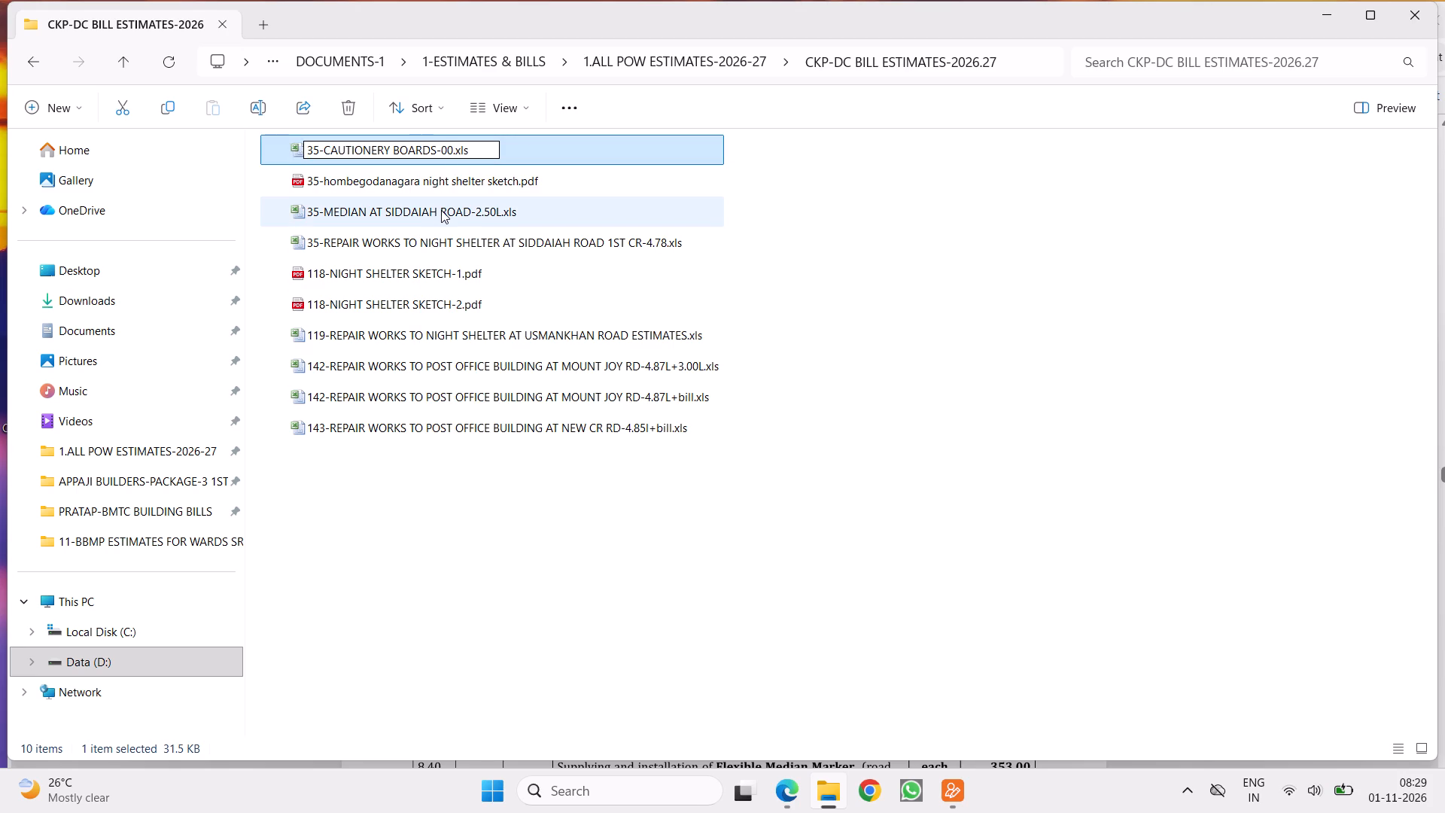
key("BackSpace")
type("2.0")
key("Right")
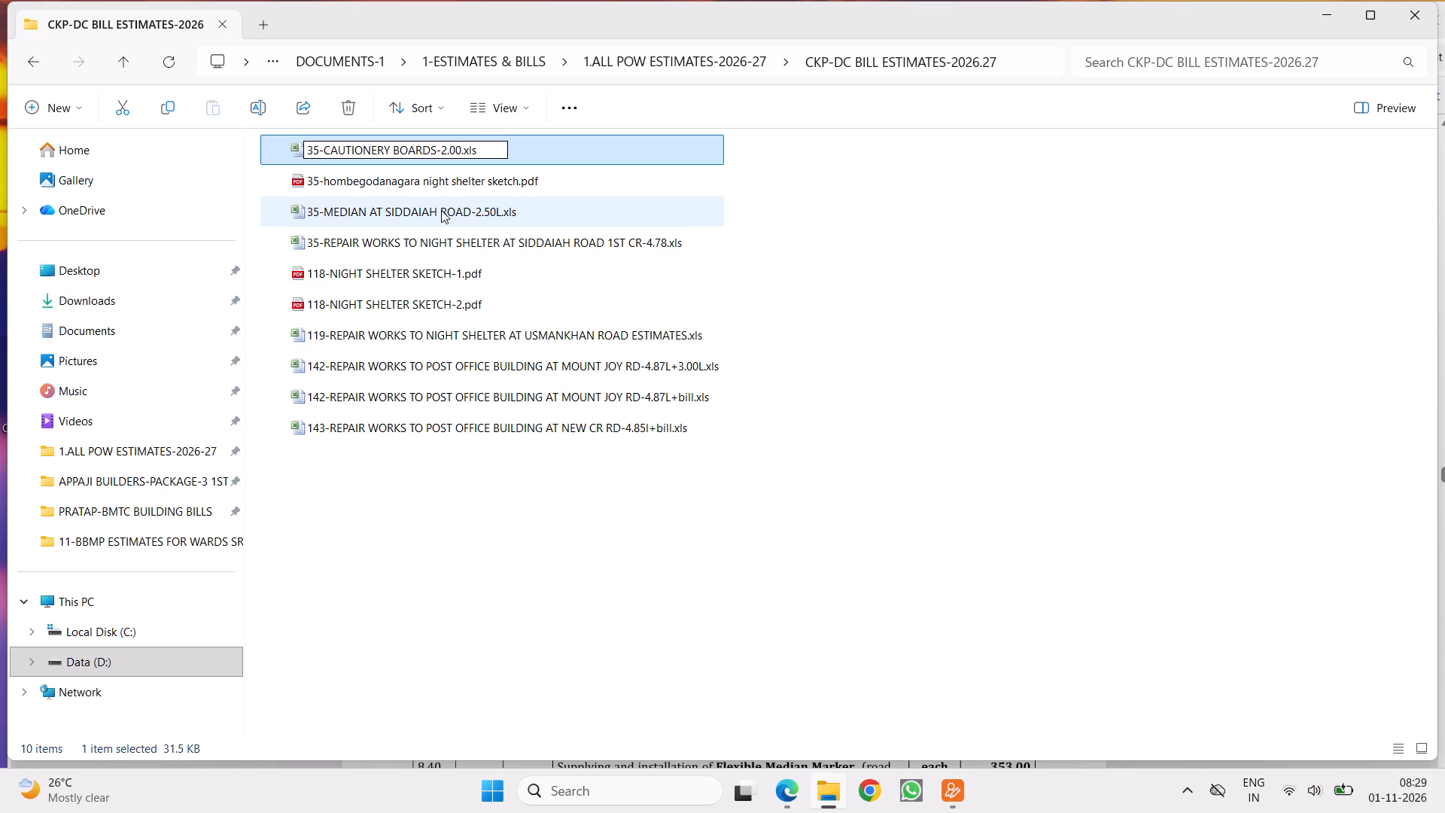
key("l")
key("BackSpace")
key("shift+l")
left_click(494, 611)
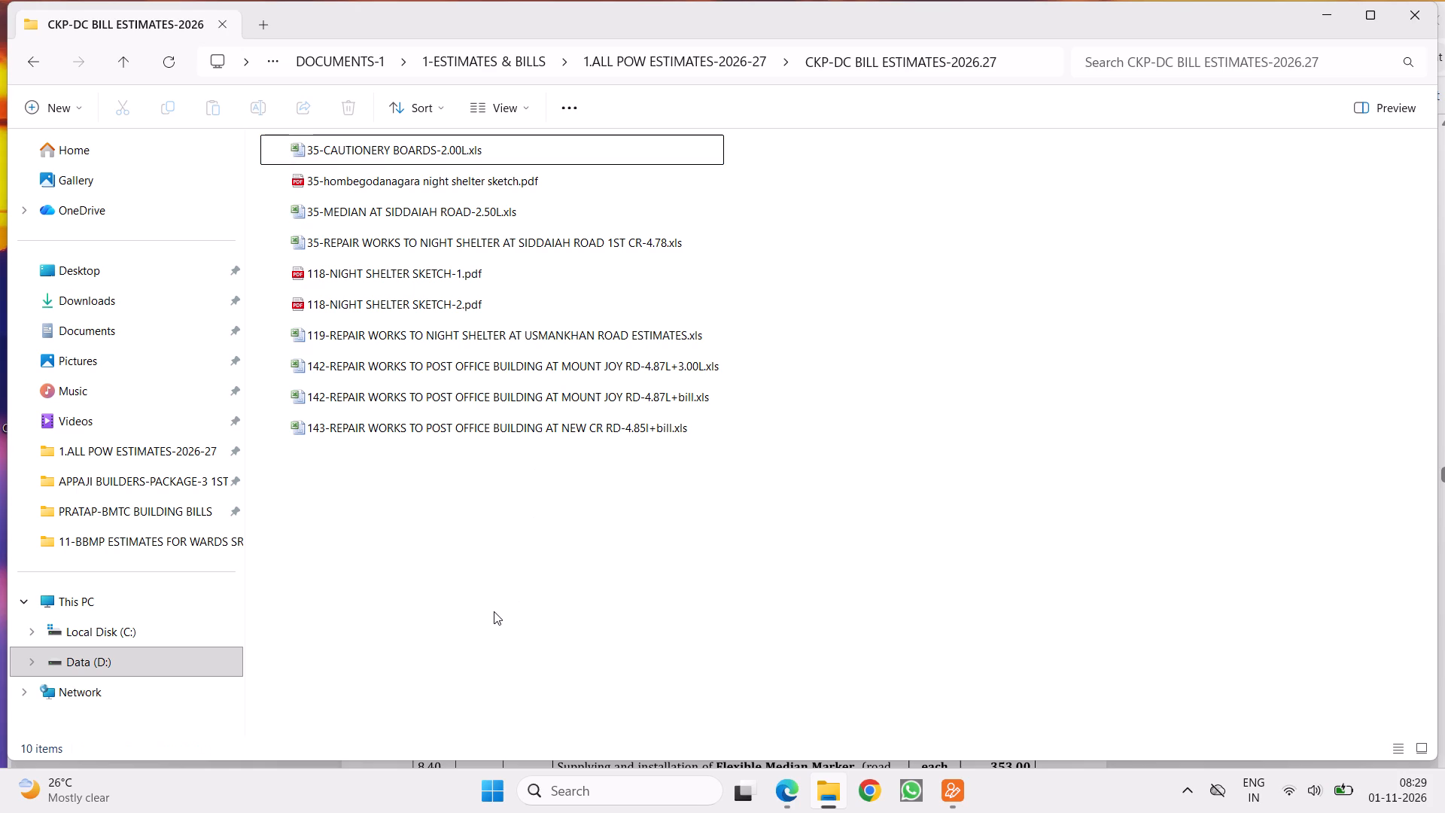